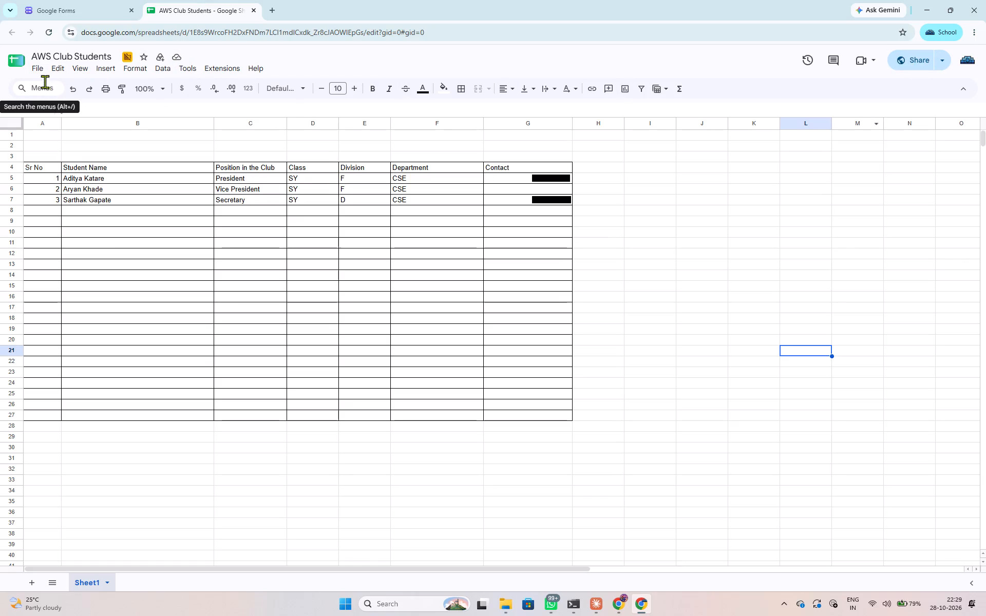
# Open the list of file commands for the AWS Club Students spreadsheet.
pyautogui.click(35, 72)
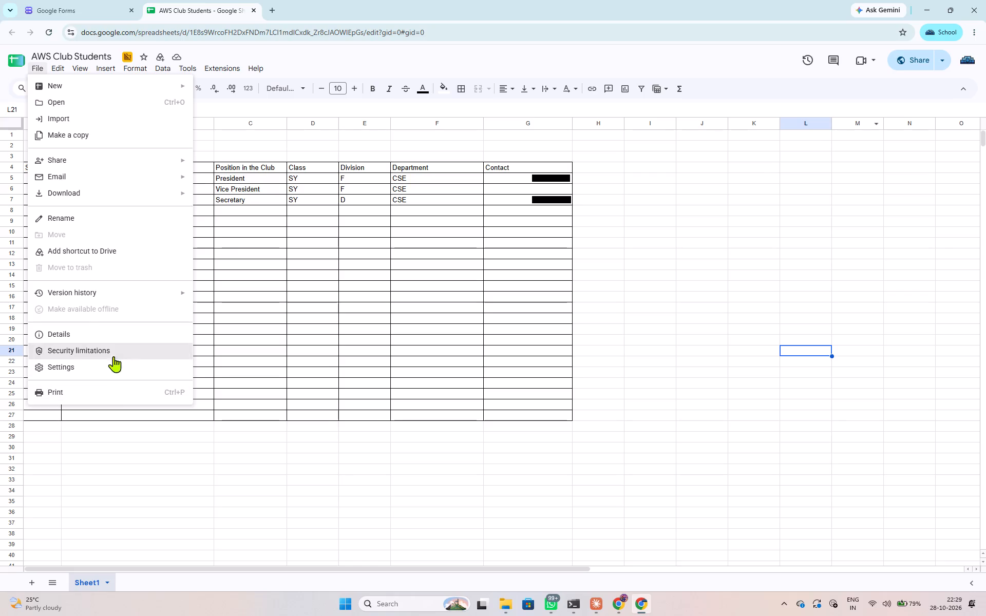
# Check the document details of the AWS Club Students spreadsheet and return to the sheet.
pyautogui.click(112, 341)
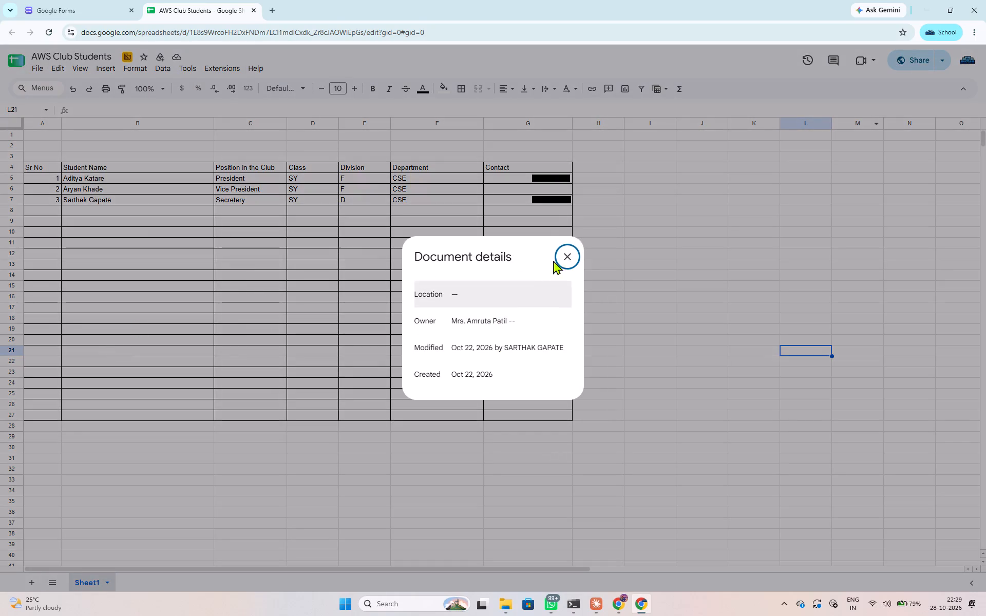
pyautogui.click(568, 256)
pyautogui.click(37, 69)
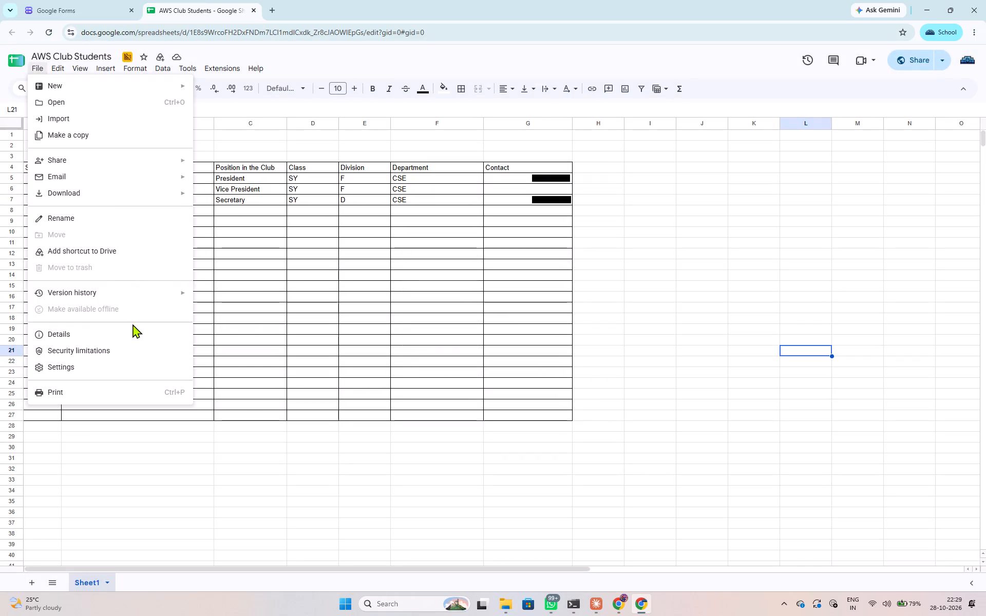
pyautogui.click(131, 331)
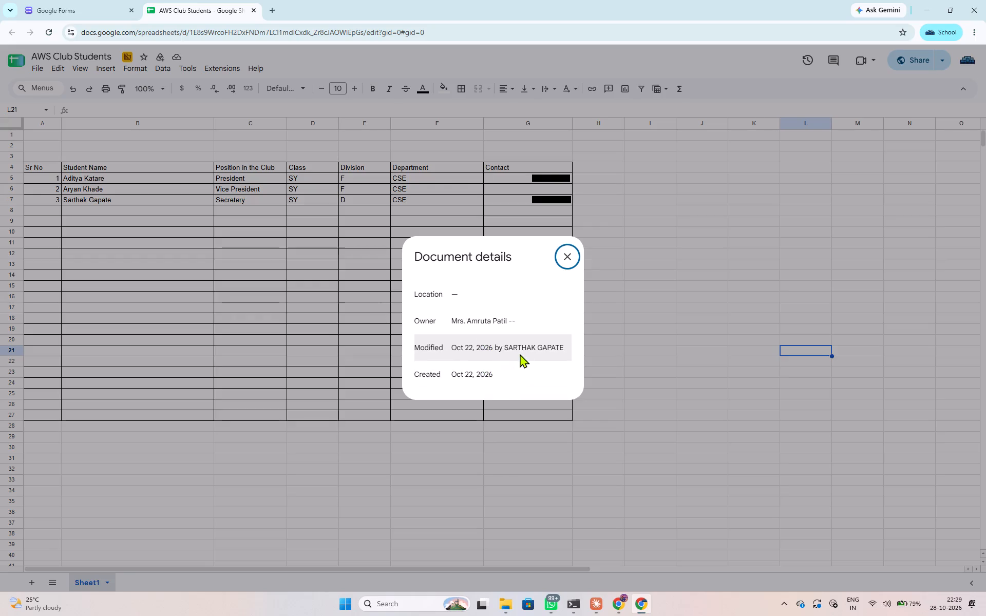
pyautogui.click(561, 254)
pyautogui.click(670, 346)
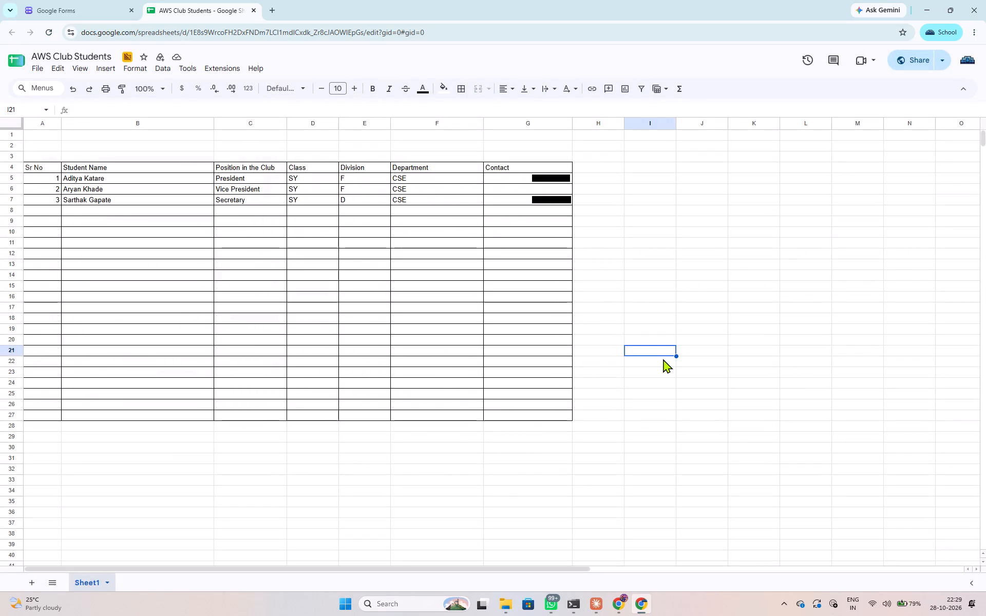
# Open a new browser tab.
pyautogui.click(271, 4)
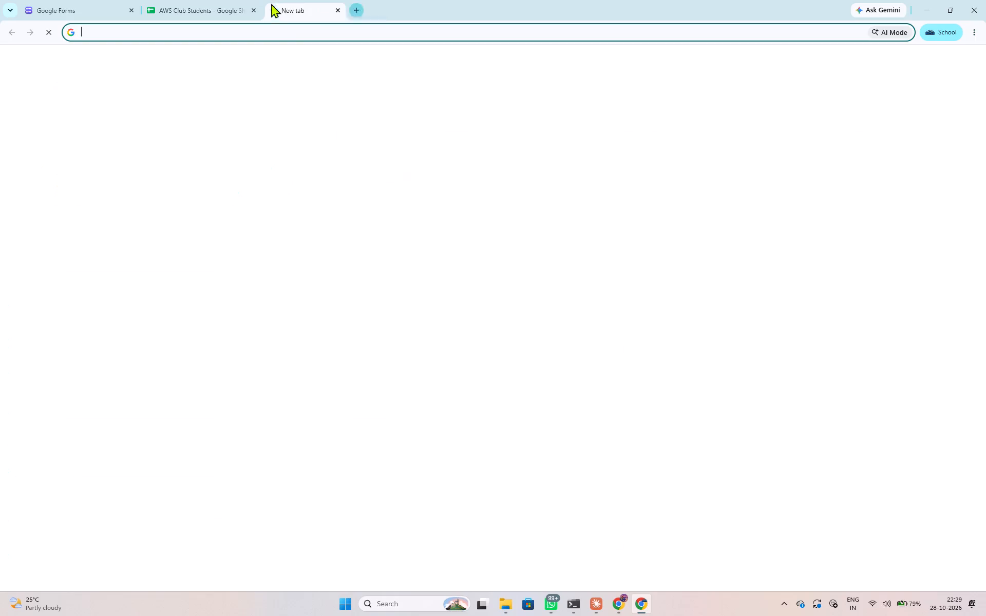
pyautogui.click(487, 188)
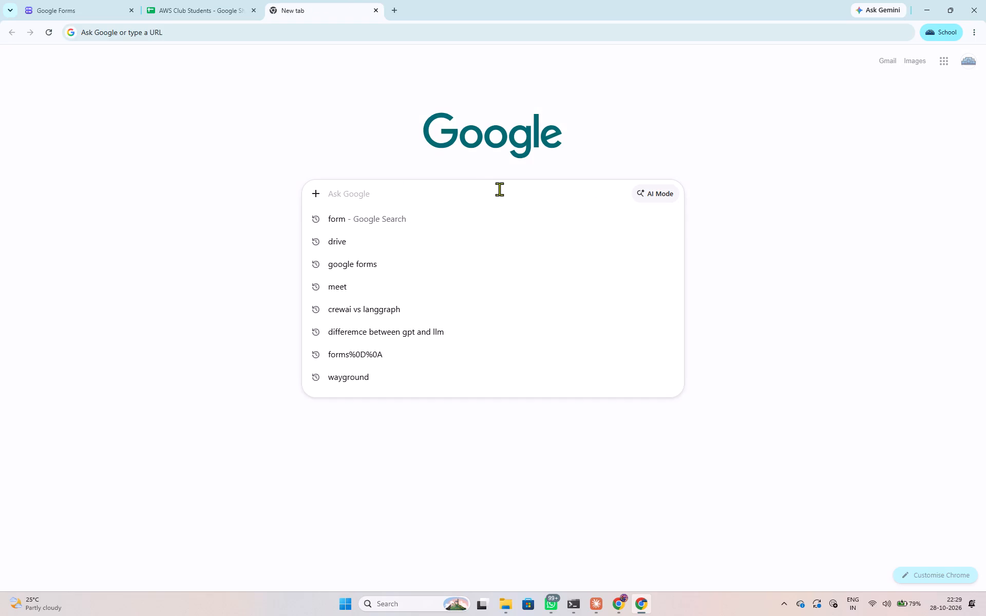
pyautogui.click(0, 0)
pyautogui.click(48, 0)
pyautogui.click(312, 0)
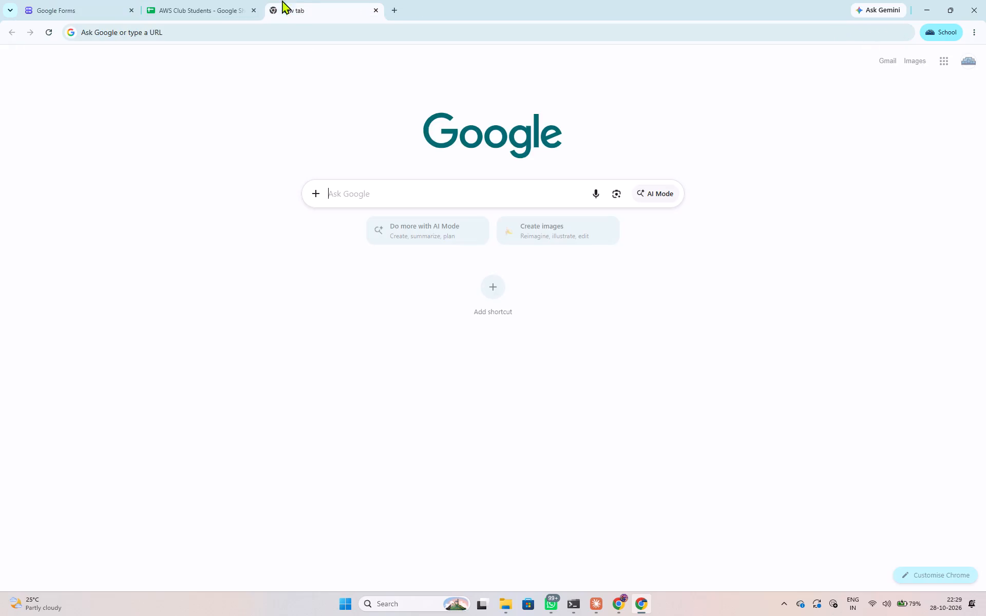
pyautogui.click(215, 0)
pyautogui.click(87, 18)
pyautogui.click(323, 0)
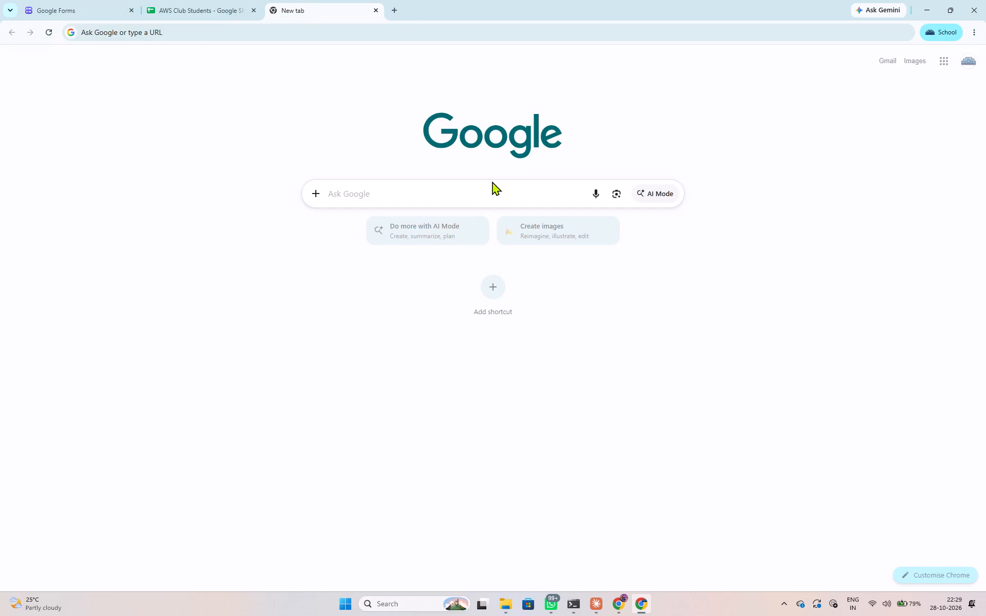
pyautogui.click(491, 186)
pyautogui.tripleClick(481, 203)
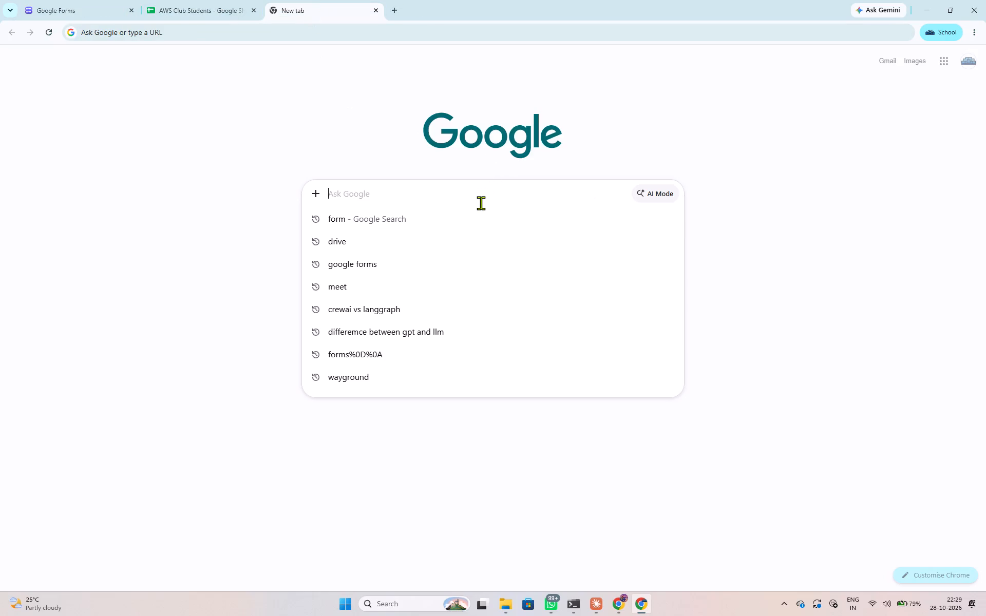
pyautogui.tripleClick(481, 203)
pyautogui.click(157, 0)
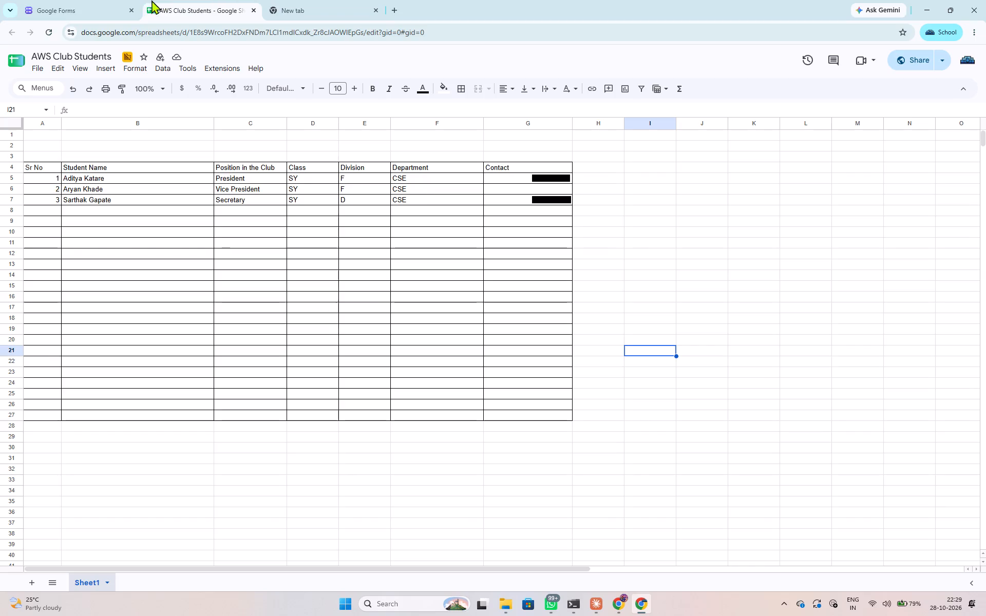
# Launch the Kuro app from the recent apps in Windows search.
pyautogui.click(392, 609)
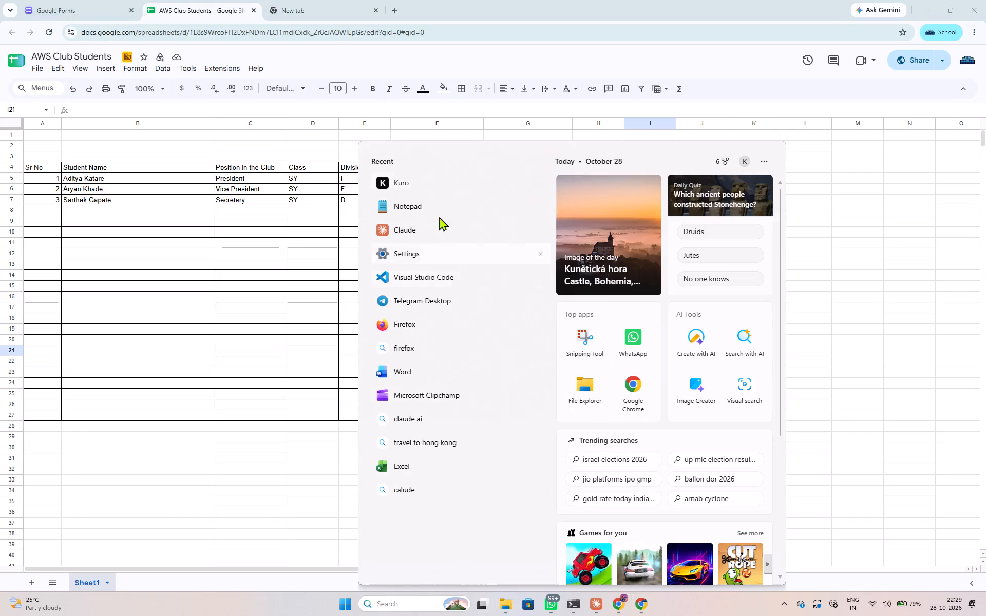
pyautogui.click(398, 174)
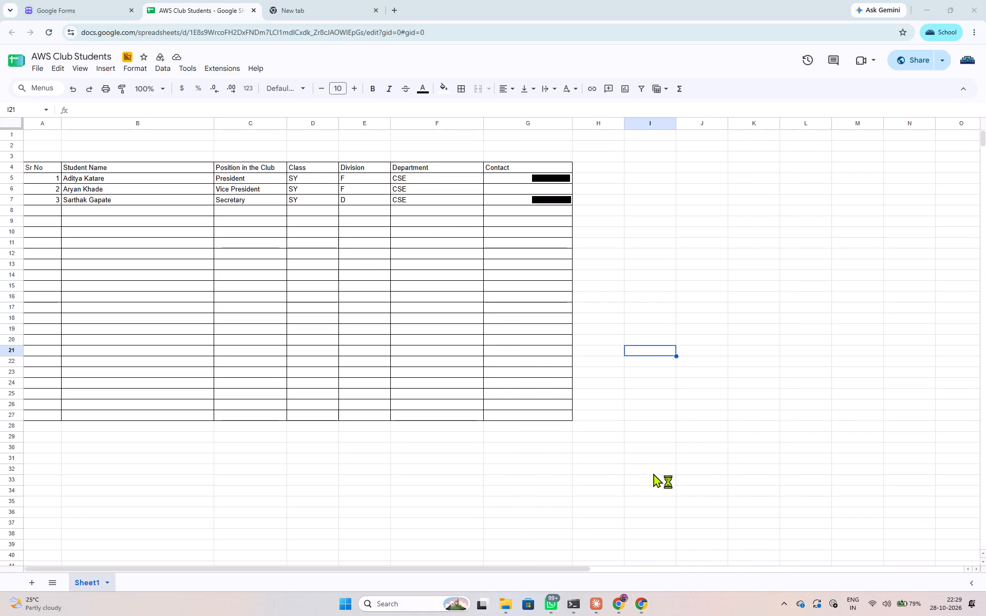
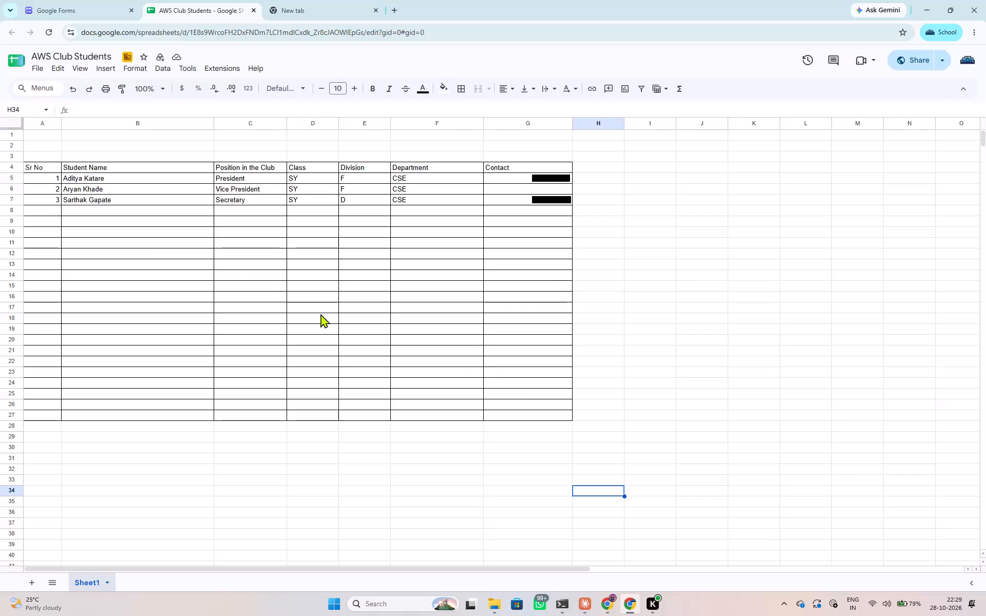
# Open the Assessment form from the recent Google Forms and compare its questions with the AWS Club Students column headings.
pyautogui.click(74, 0)
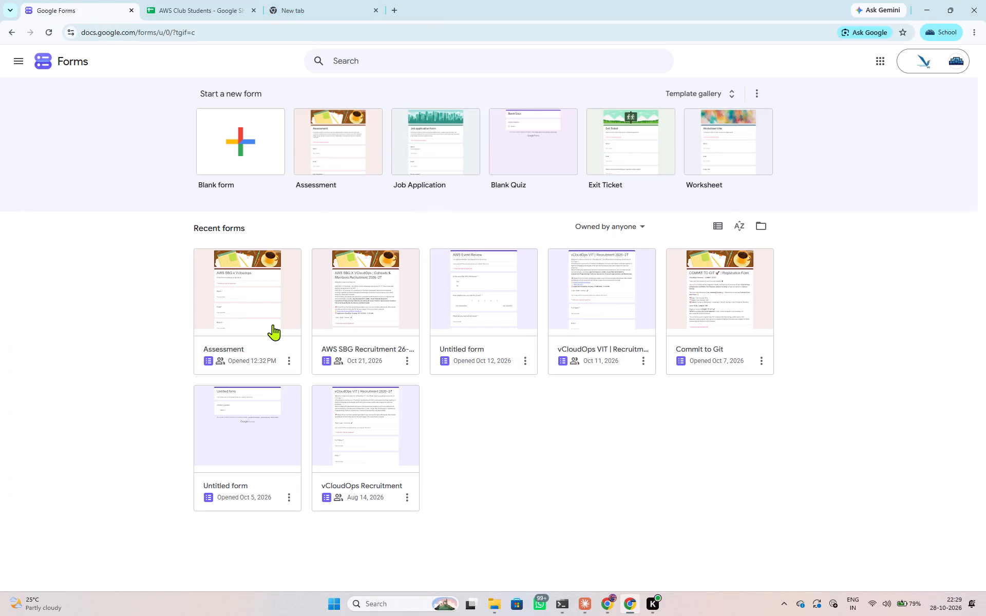
pyautogui.click(266, 297)
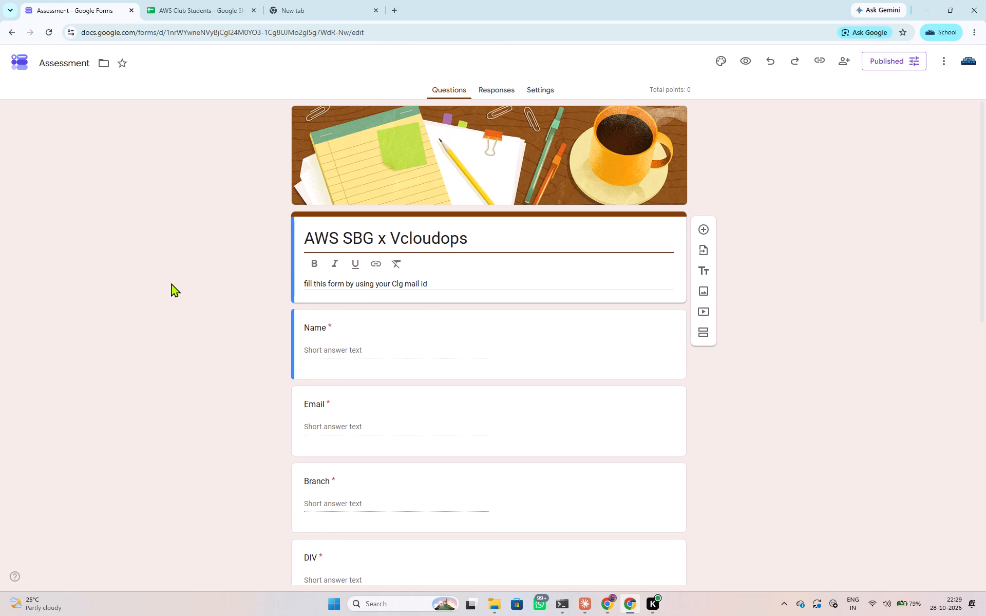
pyautogui.moveTo(245, 0); pyautogui.dragTo(237, 0)
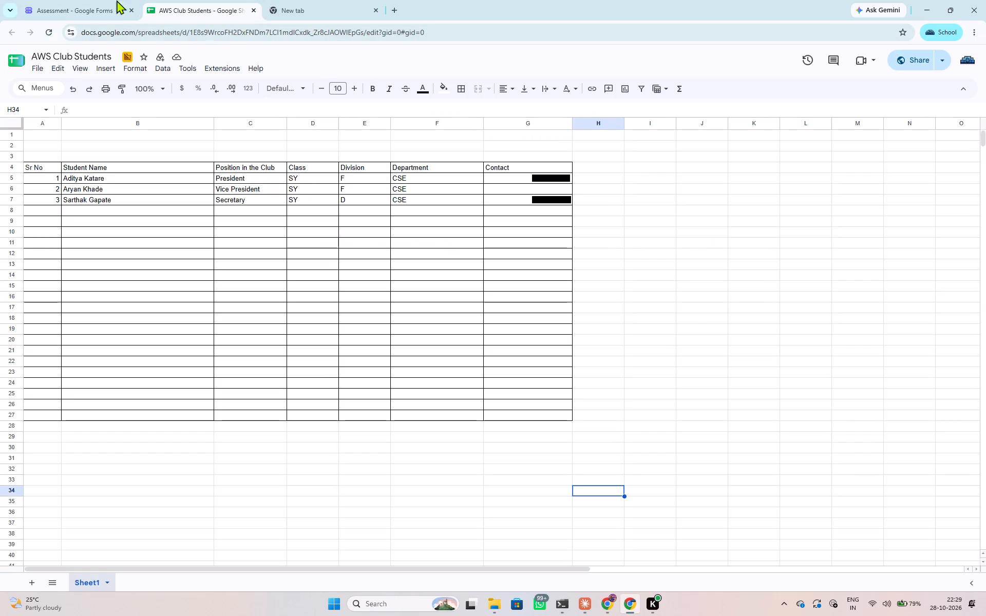
pyautogui.click(63, 0)
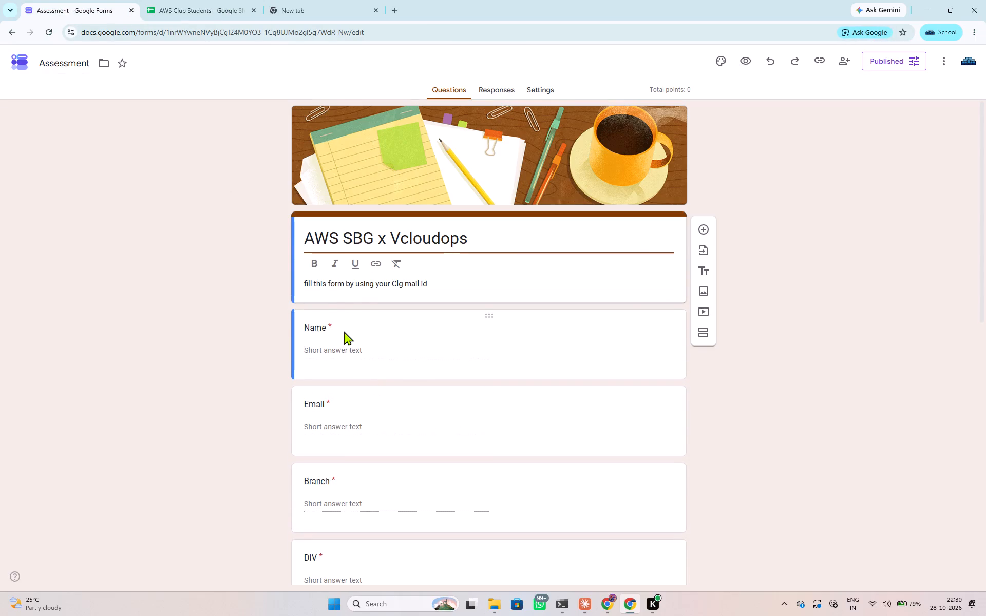
pyautogui.click(140, 0)
pyautogui.click(179, 3)
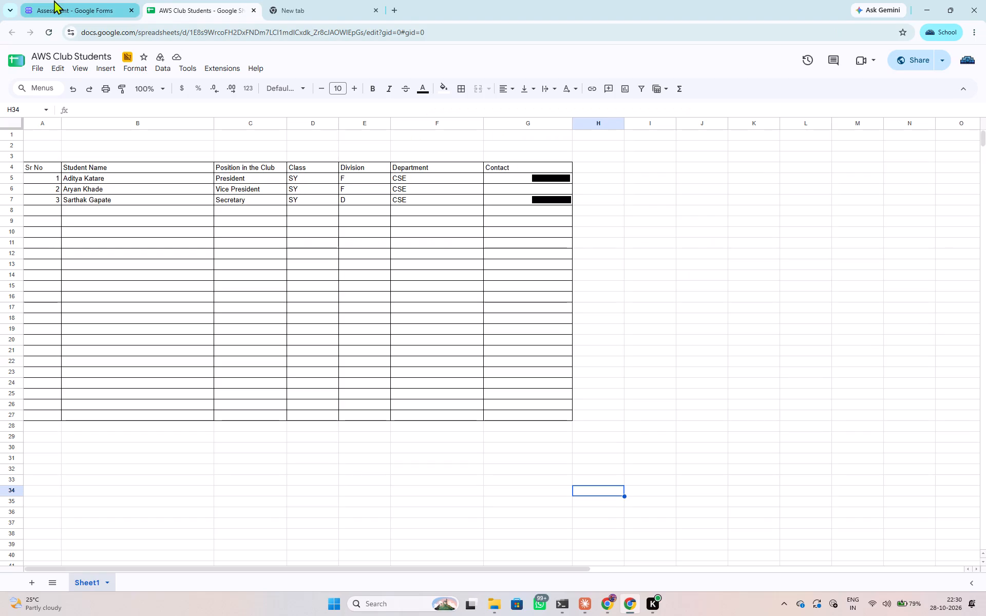
pyautogui.click(54, 0)
# Change the title of the form's Email question to "College mail ID".
pyautogui.click(378, 414)
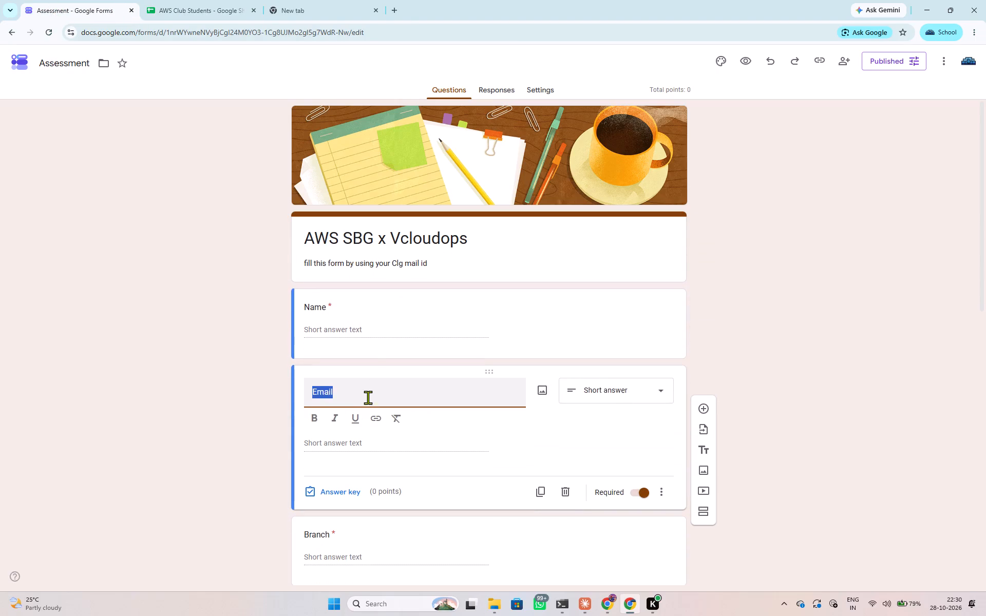
pyautogui.moveTo(368, 394); pyautogui.dragTo(363, 394)
pyautogui.click(362, 394)
pyautogui.click(313, 395)
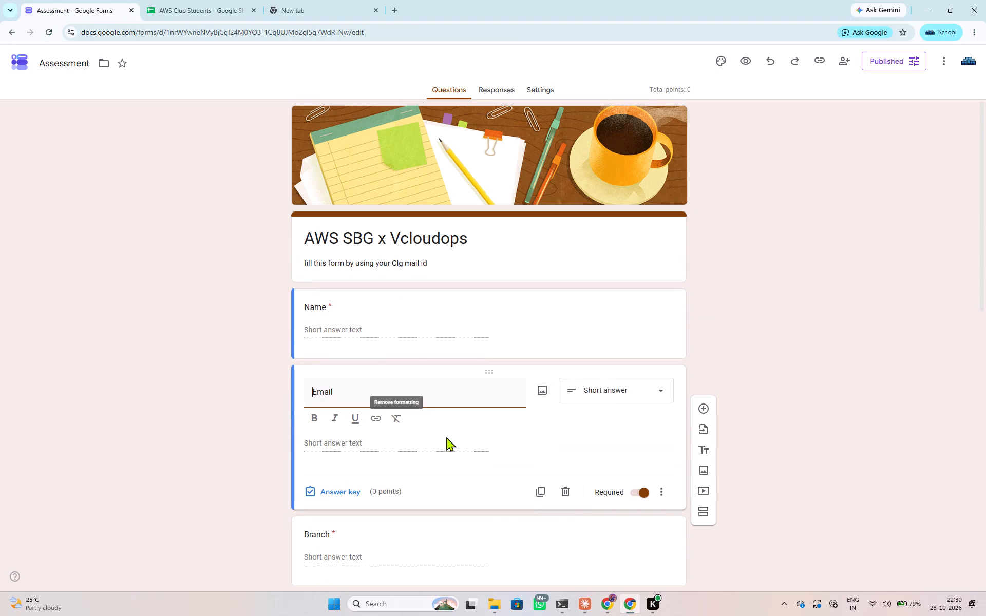
pyautogui.write('col')
pyautogui.press('BackSpace')
pyautogui.press('BackSpace')
pyautogui.press('BackSpace')
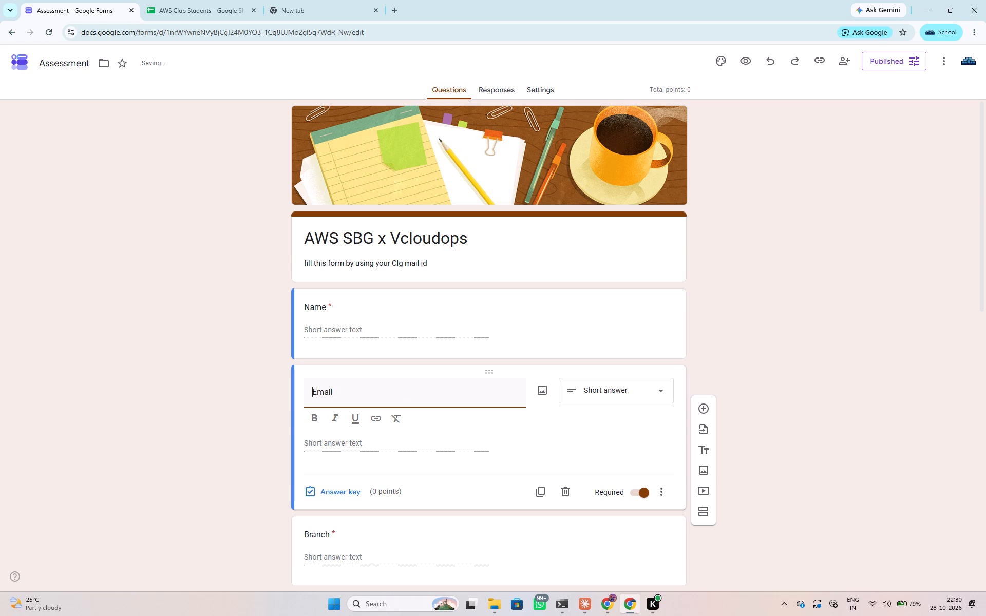
pyautogui.write('College')
pyautogui.press('space')
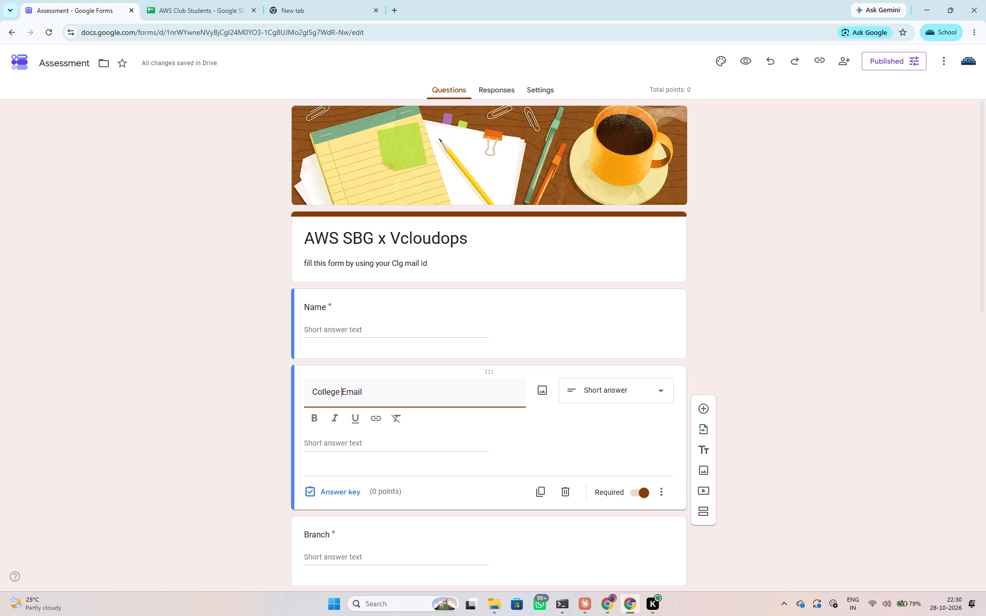
pyautogui.press('Right')
pyautogui.press('BackSpace')
pyautogui.press('Right')
pyautogui.press('Right')
pyautogui.press('Right')
pyautogui.press('Right')
pyautogui.press('space')
pyautogui.write('ID')
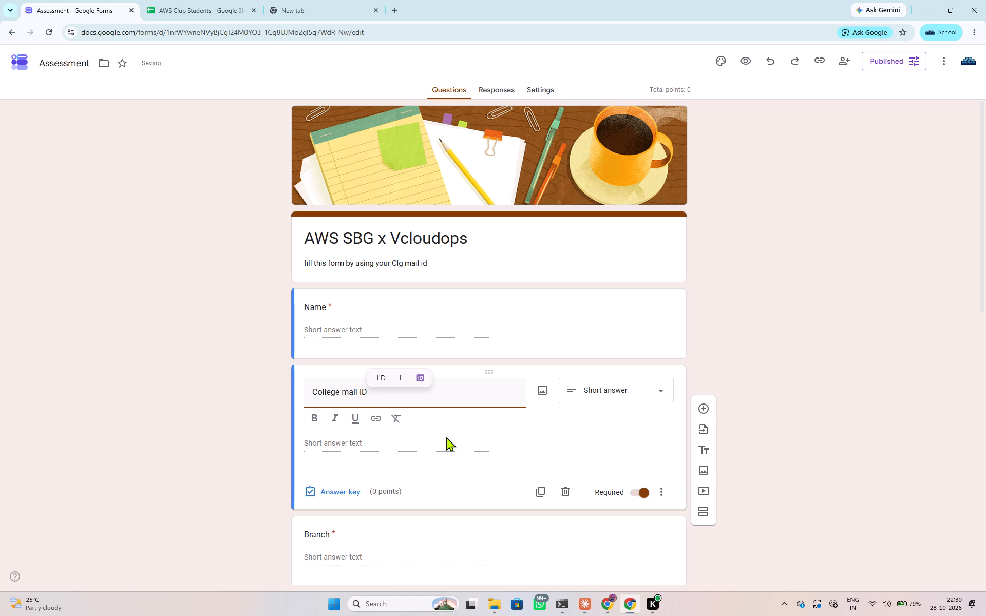
pyautogui.click(852, 398)
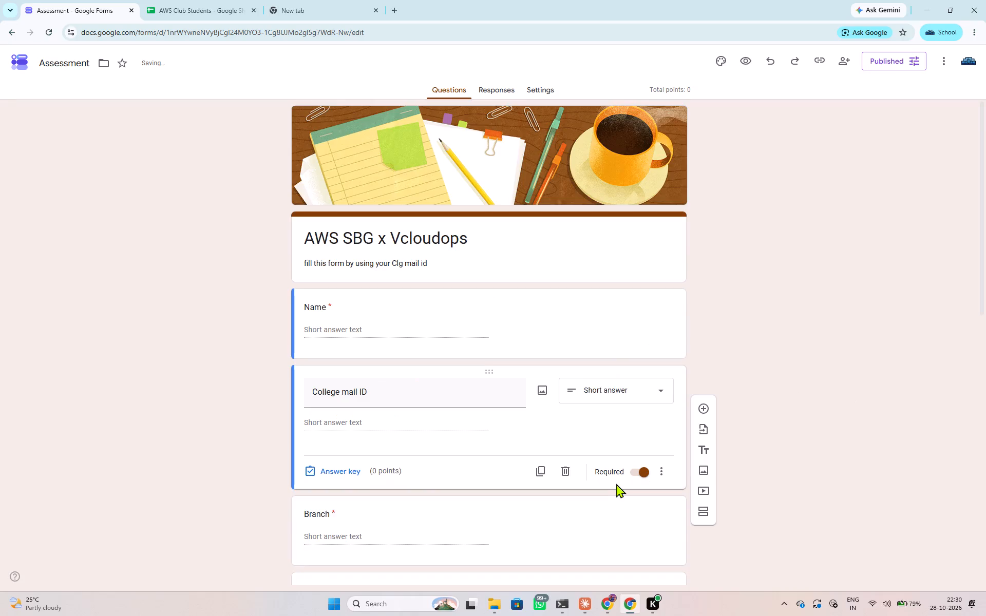
# Check the spreadsheet's columns again and retitle the form's Branch question as "Year".
pyautogui.scroll(-3, 615, 484)
pyautogui.click(284, 0)
pyautogui.click(210, 0)
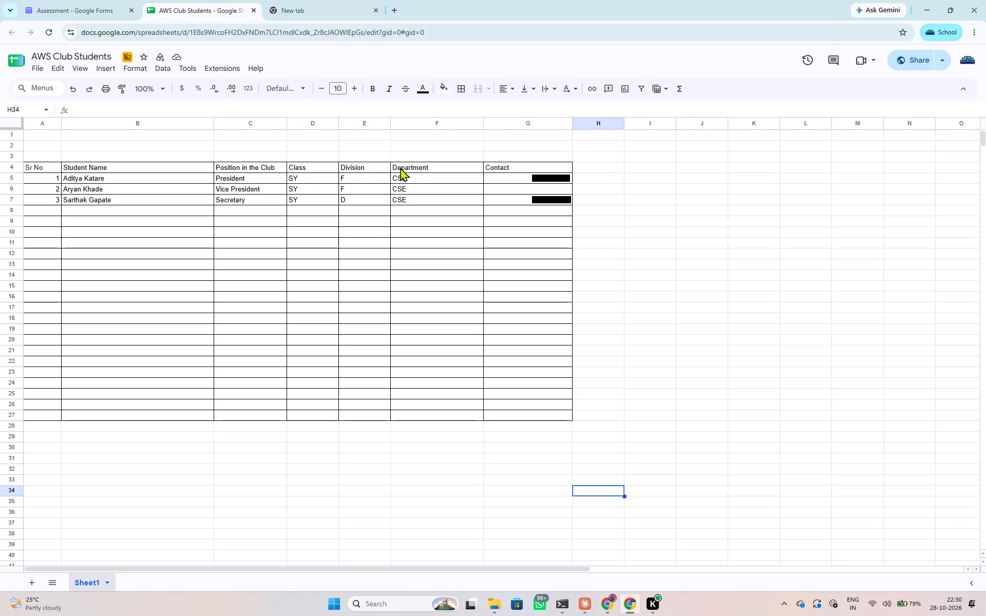
pyautogui.click(38, 0)
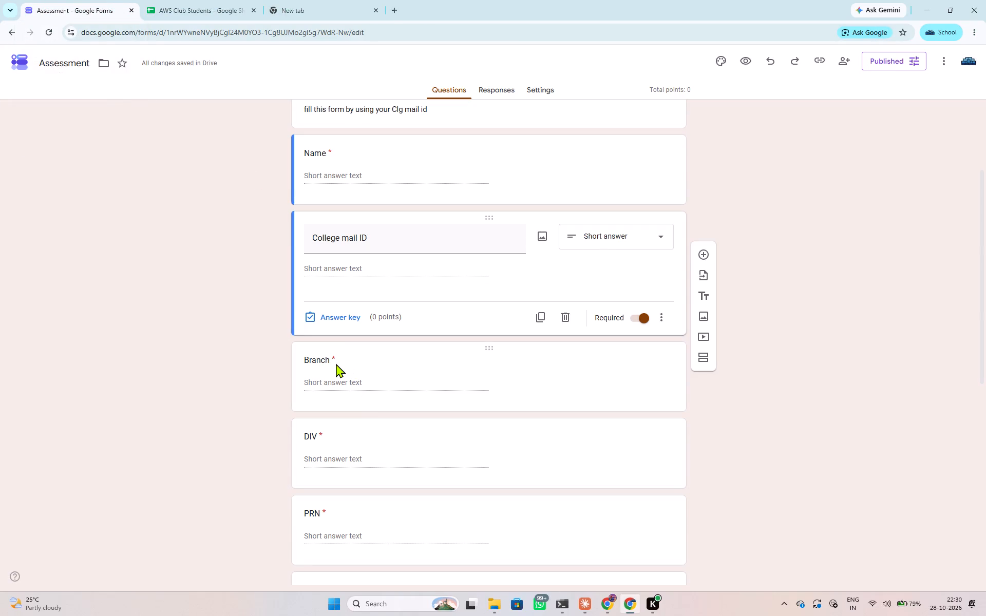
pyautogui.click(347, 380)
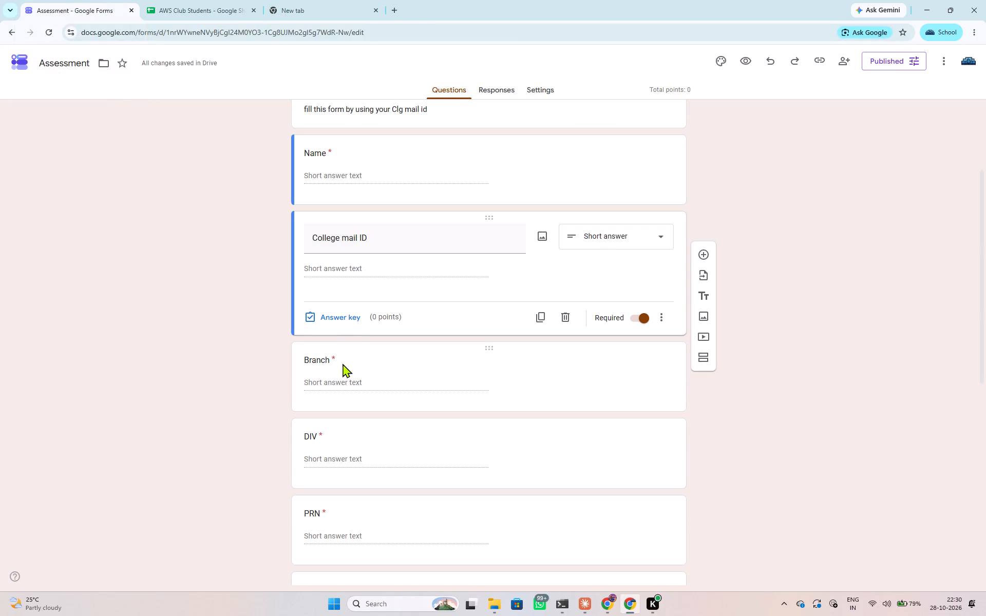
pyautogui.click(343, 363)
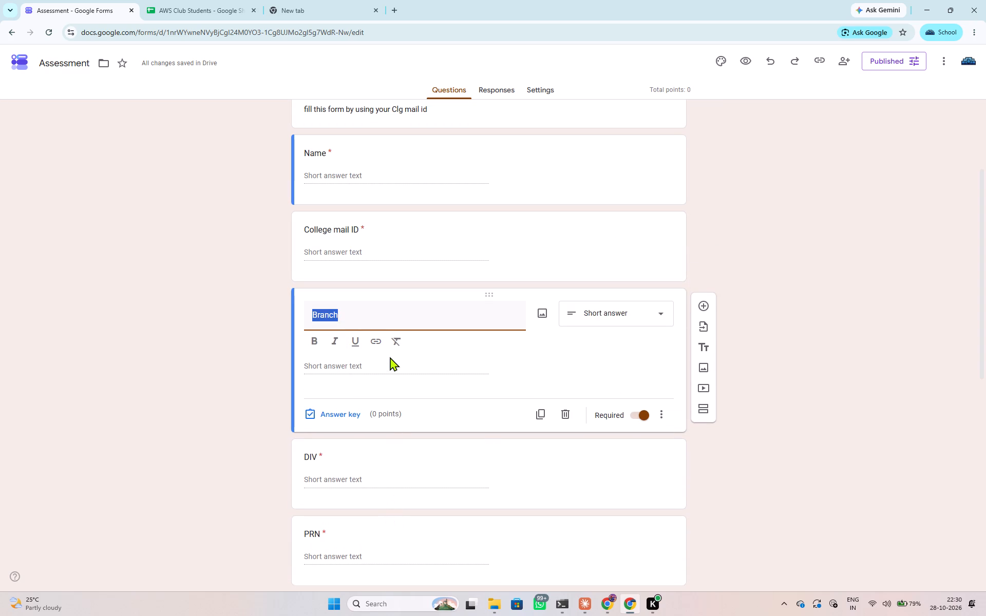
pyautogui.click(377, 312)
pyautogui.moveTo(373, 312); pyautogui.dragTo(357, 312)
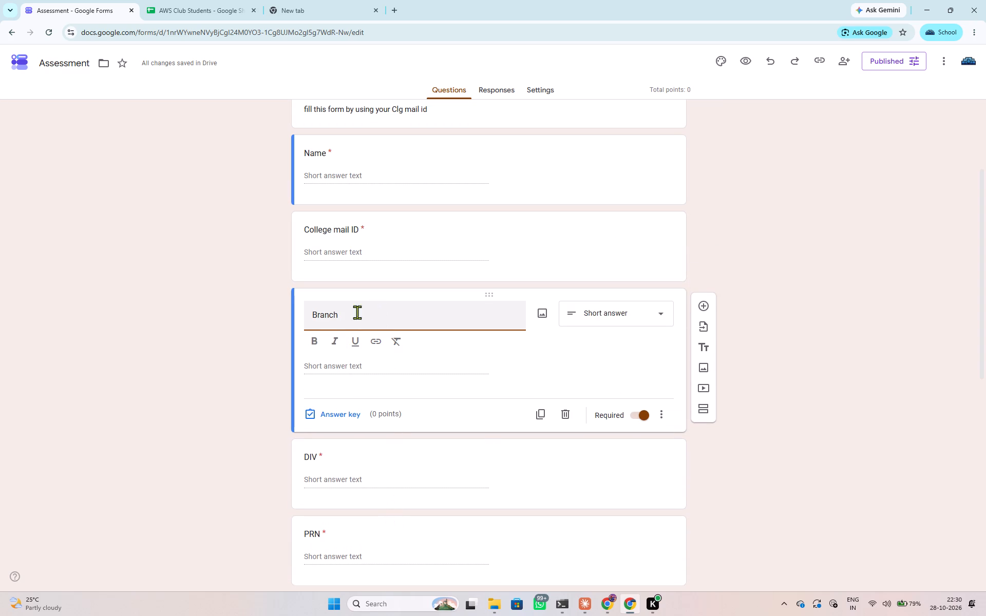
pyautogui.moveTo(357, 312); pyautogui.dragTo(304, 310)
pyautogui.press('BackSpace')
pyautogui.write('Year')
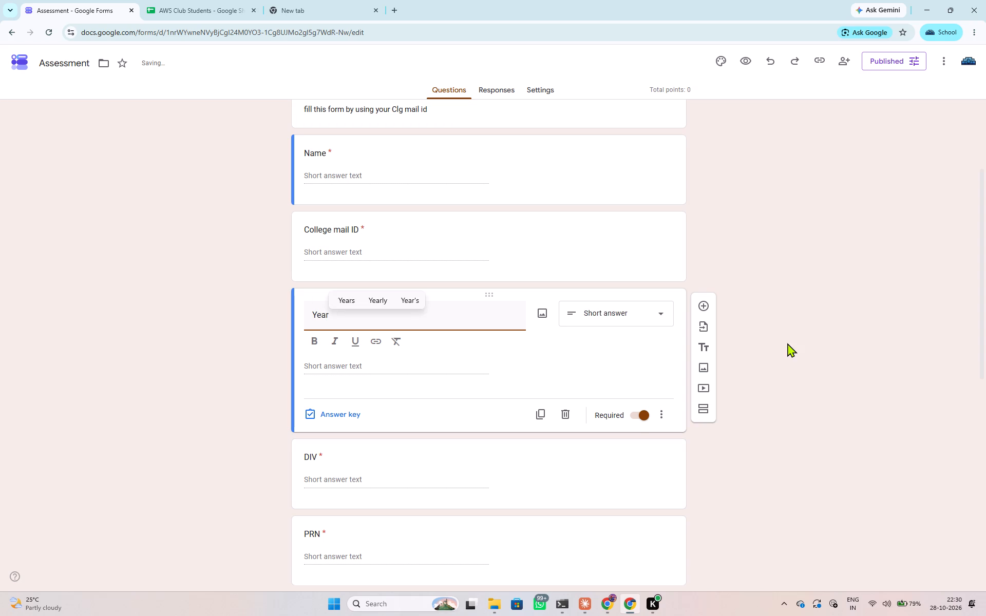
pyautogui.click(787, 343)
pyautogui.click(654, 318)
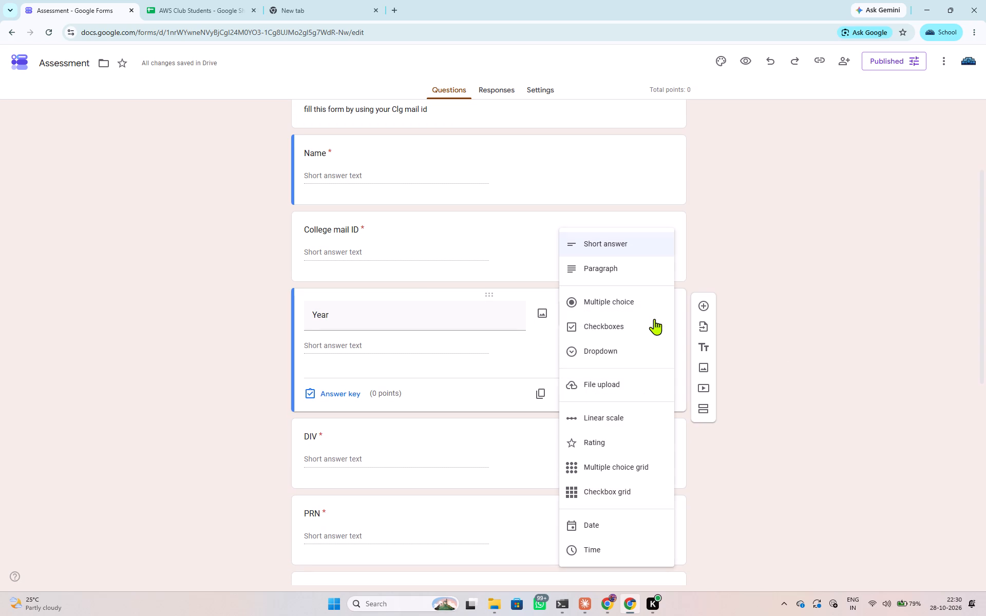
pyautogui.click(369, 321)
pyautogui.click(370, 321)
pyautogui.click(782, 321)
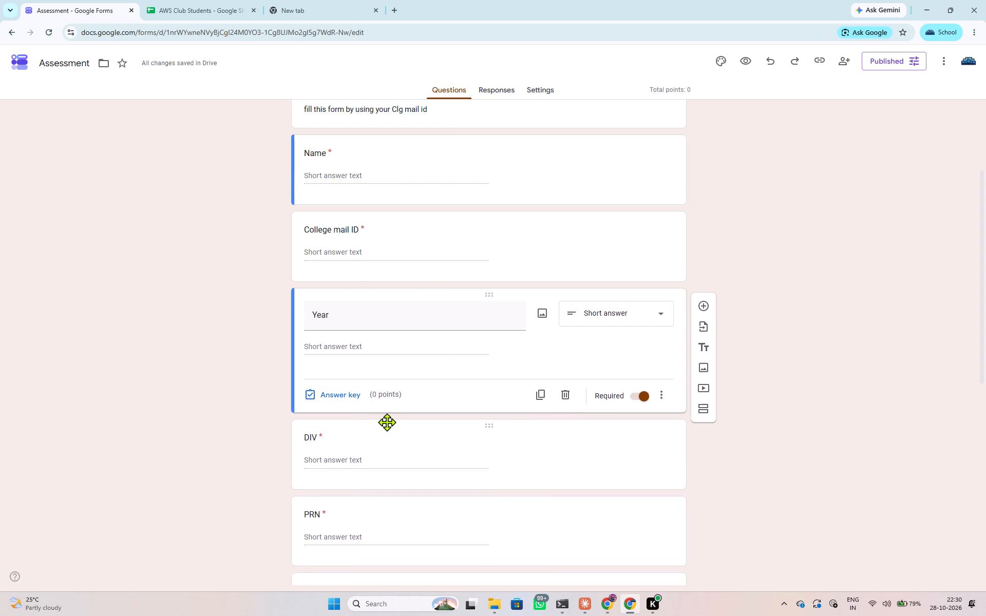
# Check the DIV question against the spreadsheet and retitle the PRN question as "Department".
pyautogui.click(377, 449)
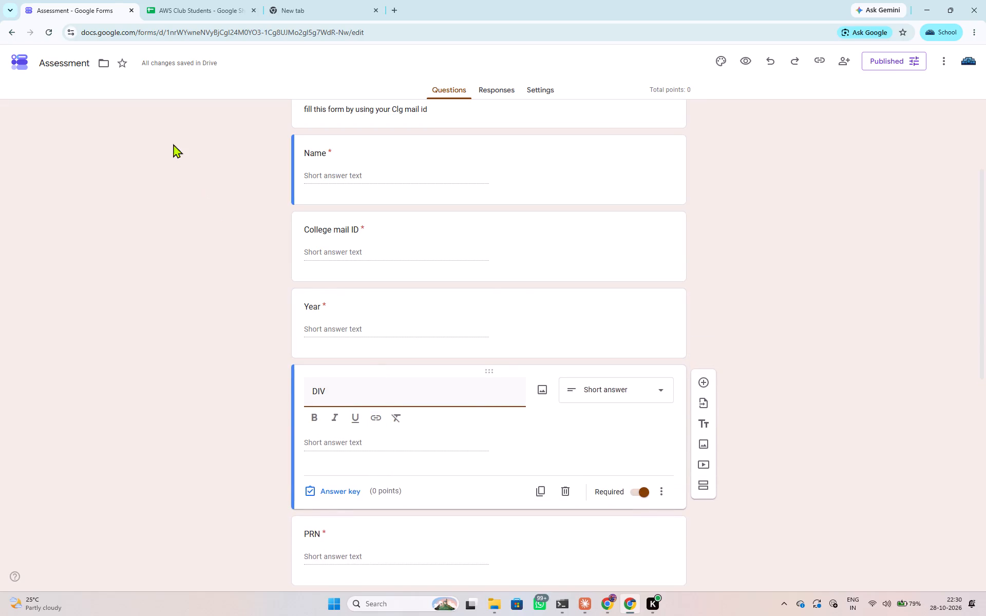
pyautogui.click(185, 0)
pyautogui.click(79, 0)
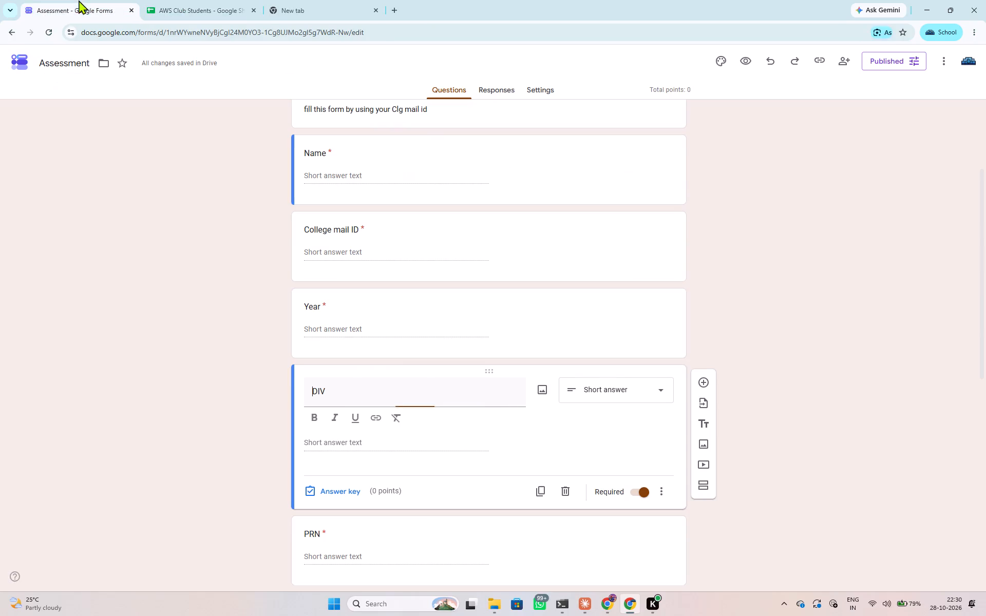
pyautogui.scroll(-1, 372, 544)
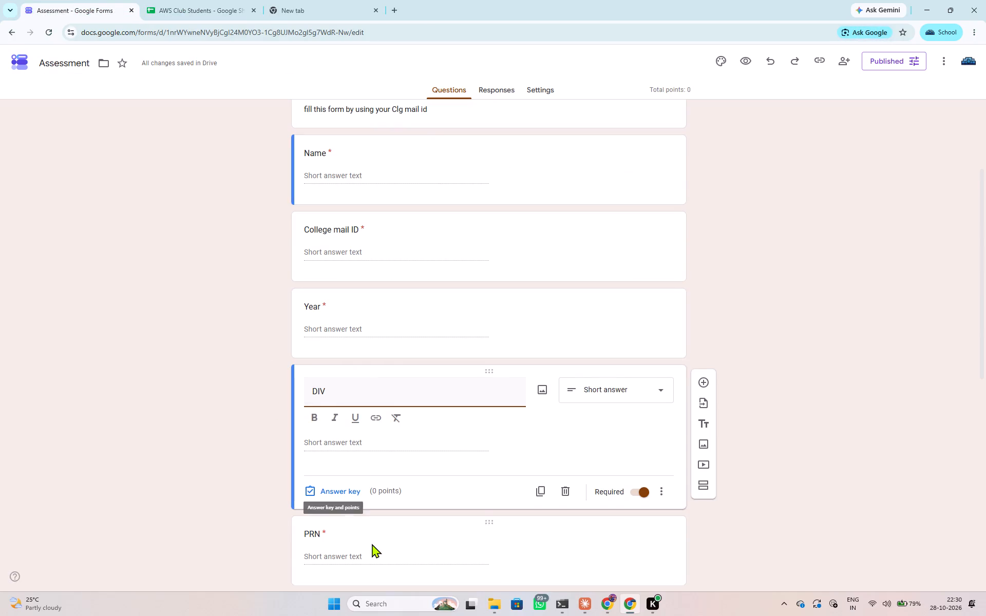
pyautogui.click(324, 474)
pyautogui.moveTo(359, 445); pyautogui.dragTo(279, 444)
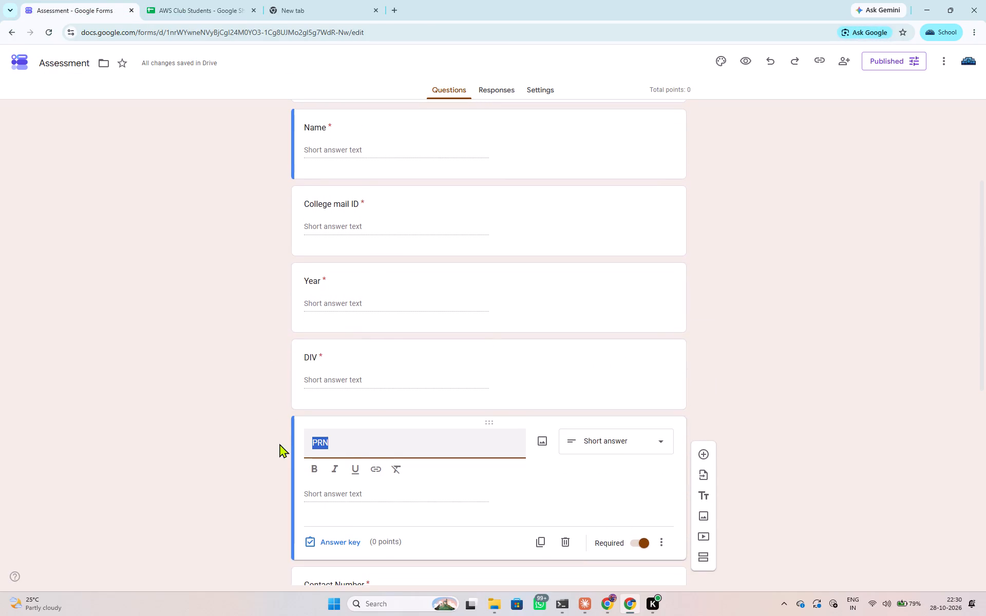
pyautogui.press('BackSpace')
pyautogui.write('Departmenr')
pyautogui.press('BackSpace')
pyautogui.press('t')
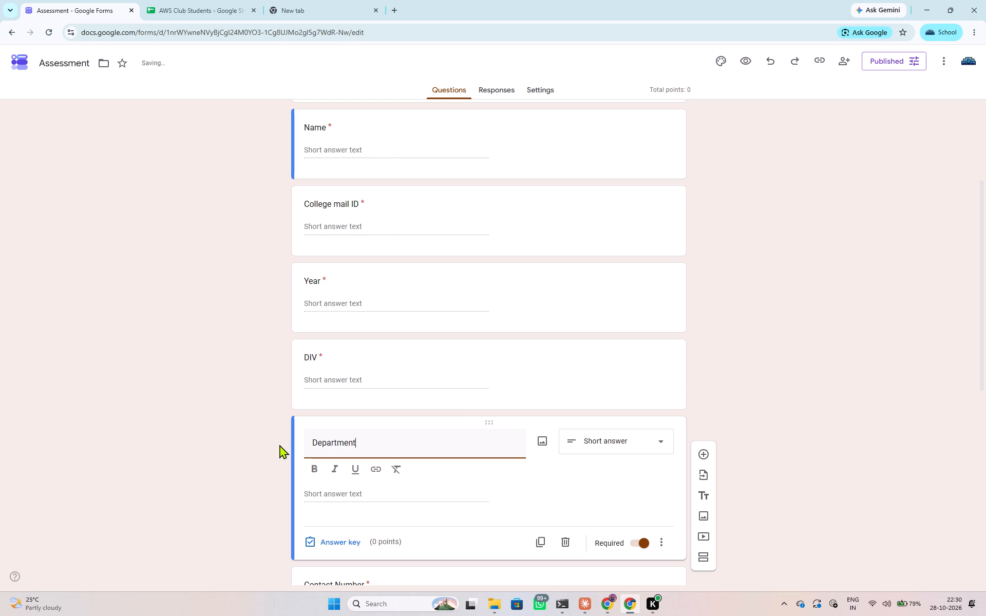
# Compare the Contact Number question with the spreadsheet's columns and look over the form's other questions for duplicates.
pyautogui.scroll(-6, 437, 500)
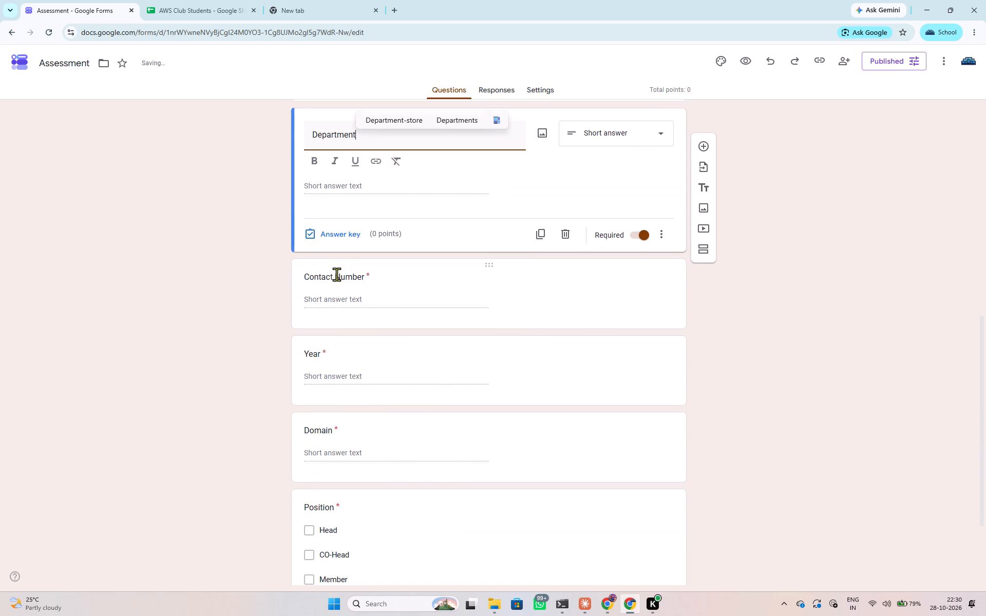
pyautogui.click(336, 274)
pyautogui.click(165, 0)
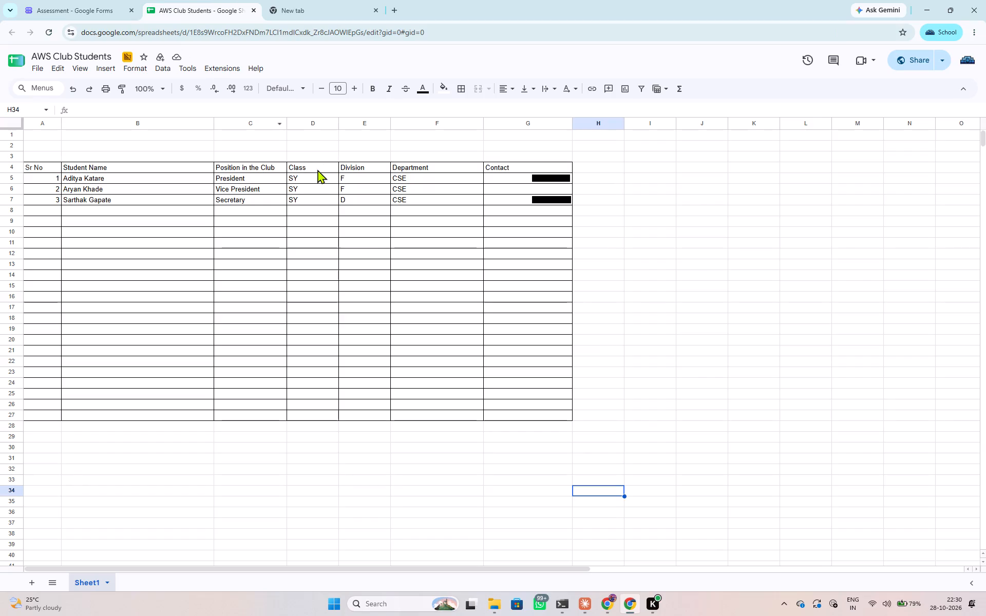
pyautogui.click(30, 0)
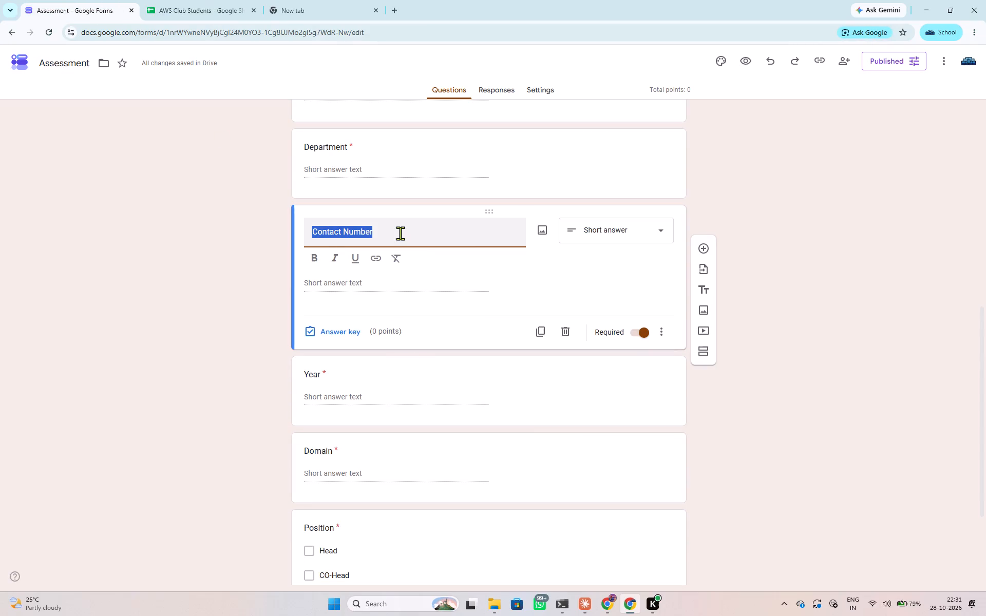
pyautogui.click(400, 233)
pyautogui.click(24, 365)
pyautogui.scroll(3, 363, 369)
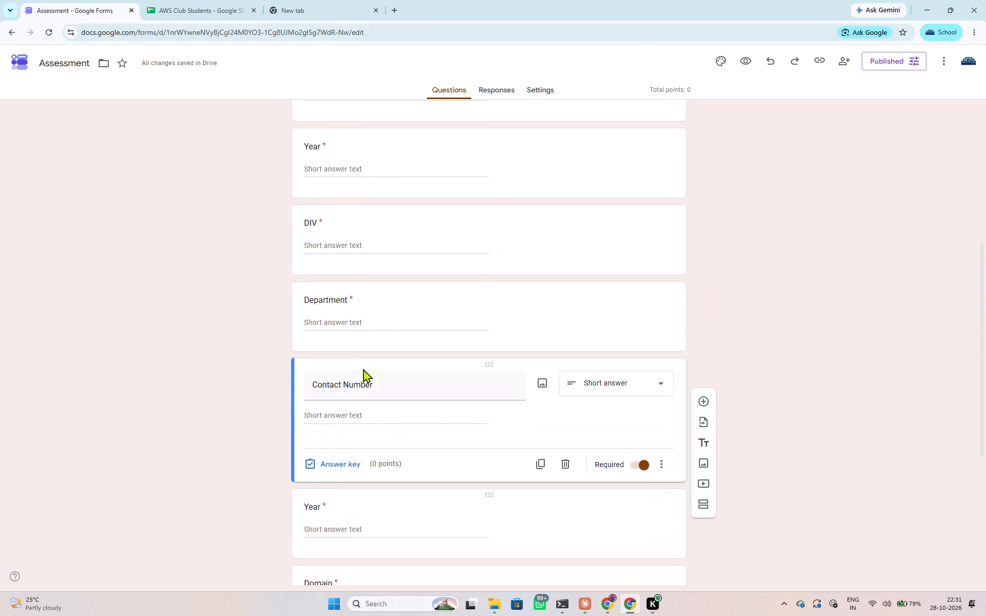
pyautogui.scroll(1, 363, 369)
pyautogui.scroll(-2, 363, 375)
pyautogui.scroll(-2, 418, 478)
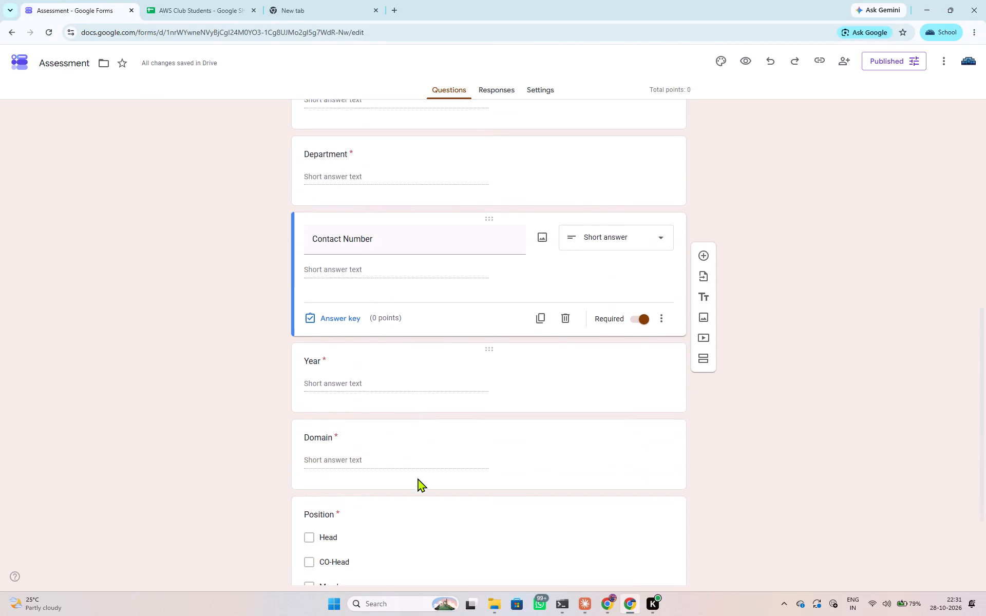
# Delete the duplicate Year question below Contact Number.
pyautogui.click(560, 350)
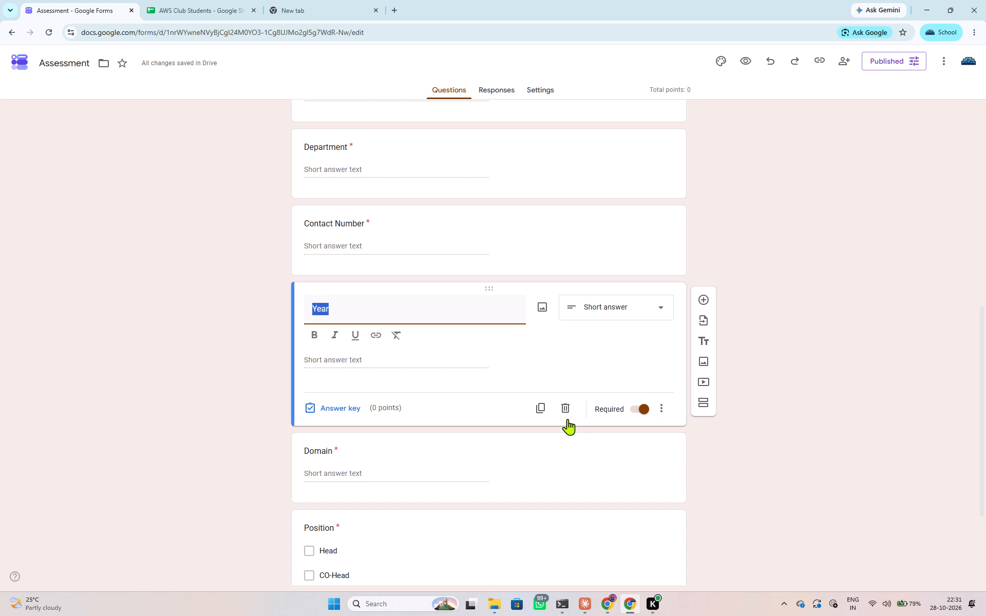
pyautogui.click(567, 416)
# Clear the existing Head, CO-Head and Member options from the form's Position question.
pyautogui.scroll(-2, 502, 451)
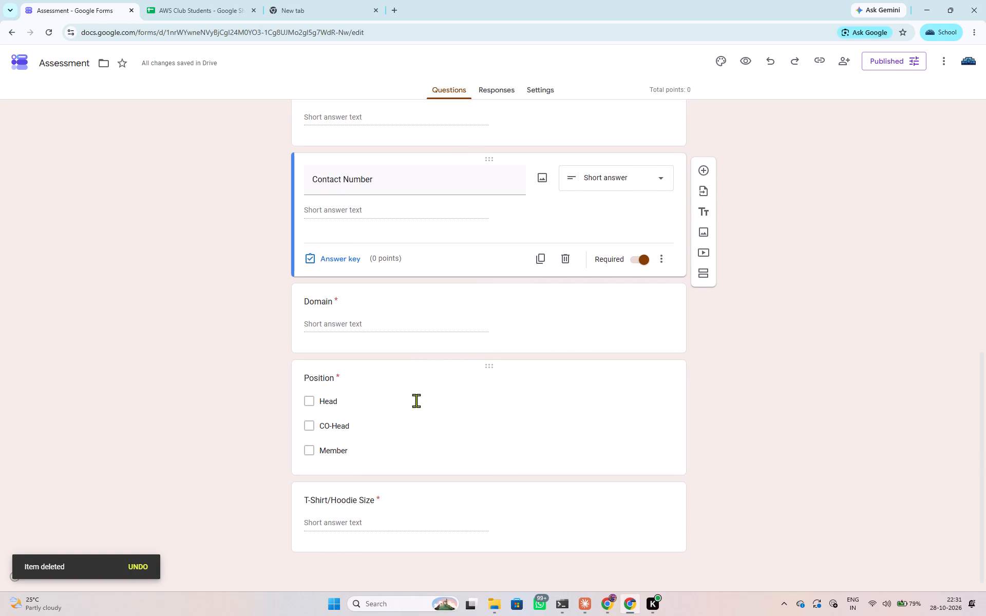
pyautogui.click(491, 364)
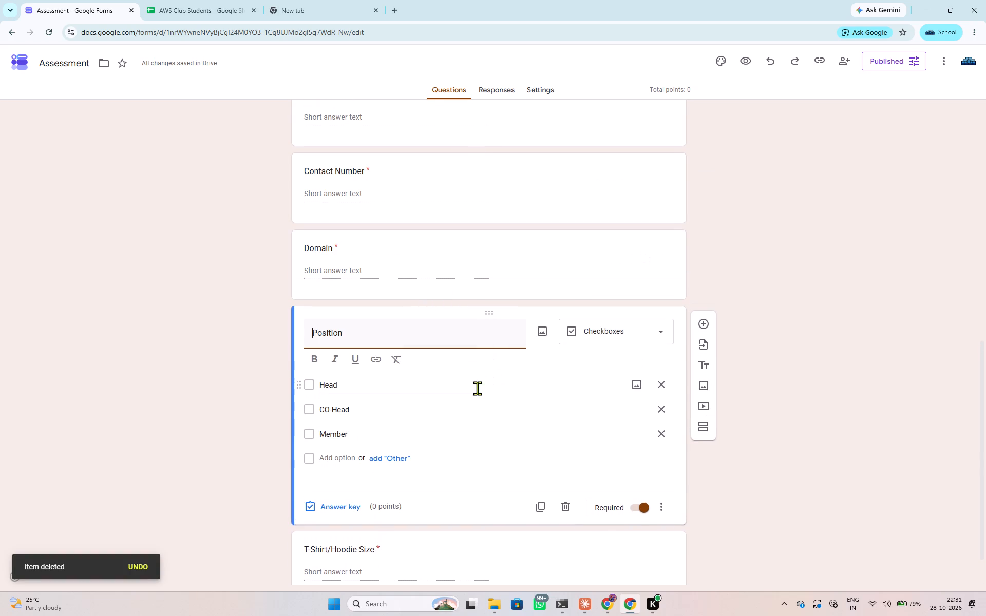
pyautogui.click(359, 402)
pyautogui.click(356, 392)
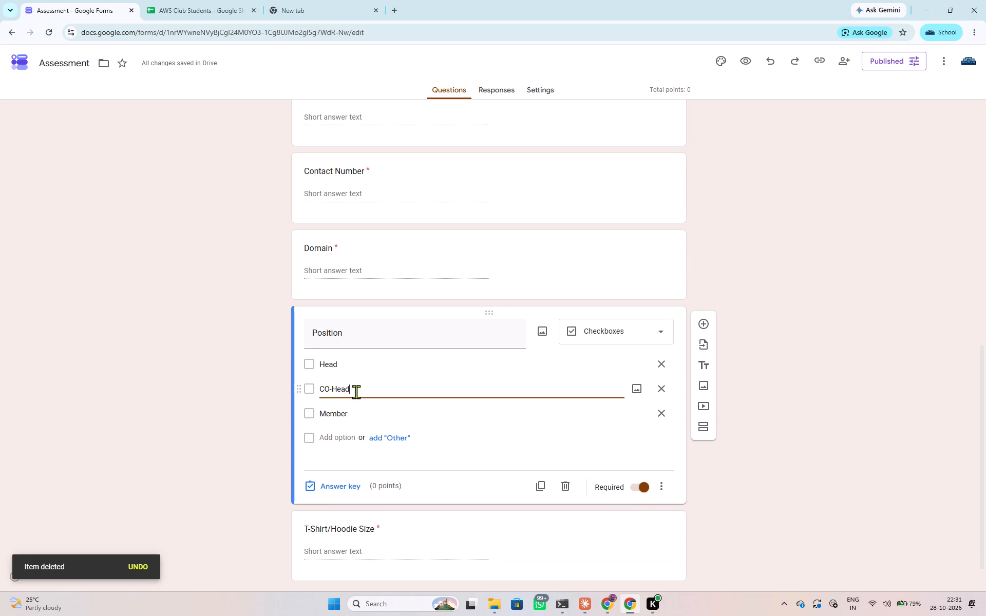
pyautogui.press('BackSpace')
pyautogui.press('BackSpace')
pyautogui.press('BackSpace')
pyautogui.press('BackSpace')
pyautogui.press('BackSpace')
pyautogui.press('BackSpace')
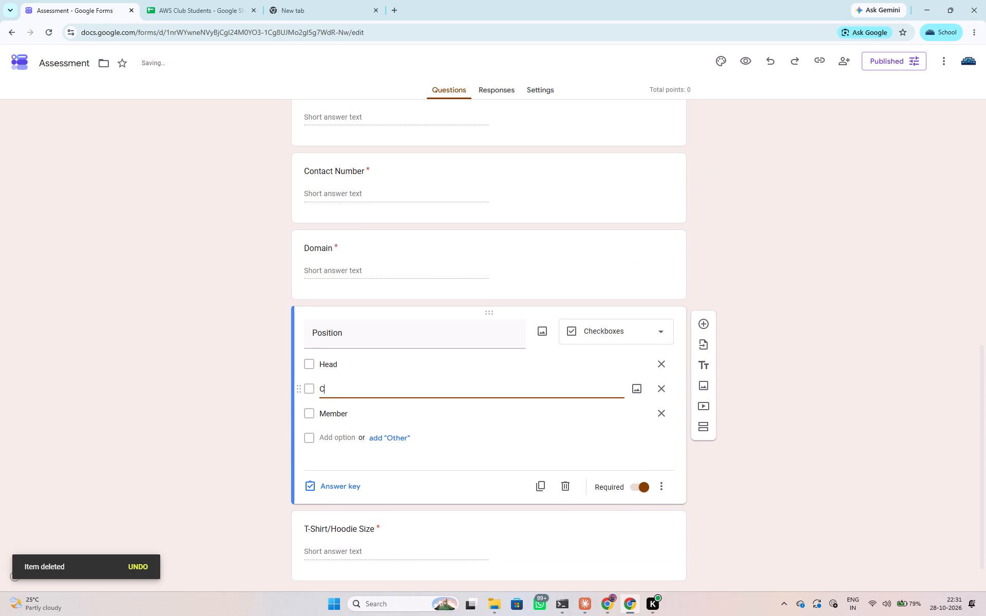
pyautogui.write('oh')
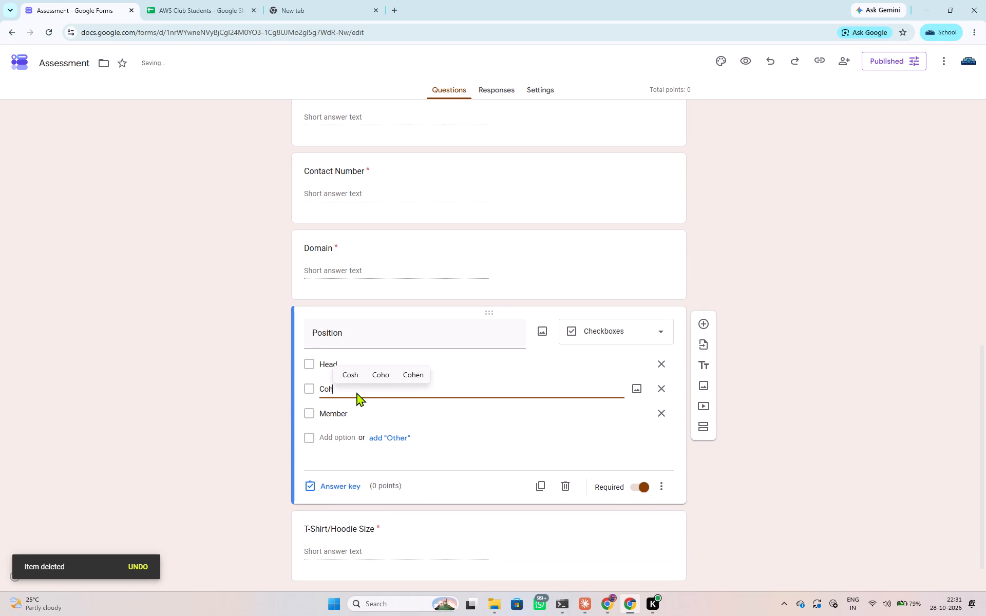
pyautogui.press('BackSpace')
pyautogui.press('BackSpace')
pyautogui.press('BackSpace')
pyautogui.press('BackSpace')
pyautogui.press('BackSpace')
pyautogui.press('BackSpace')
pyautogui.press('BackSpace')
pyautogui.press('BackSpace')
pyautogui.press('BackSpace')
pyautogui.press('BackSpace')
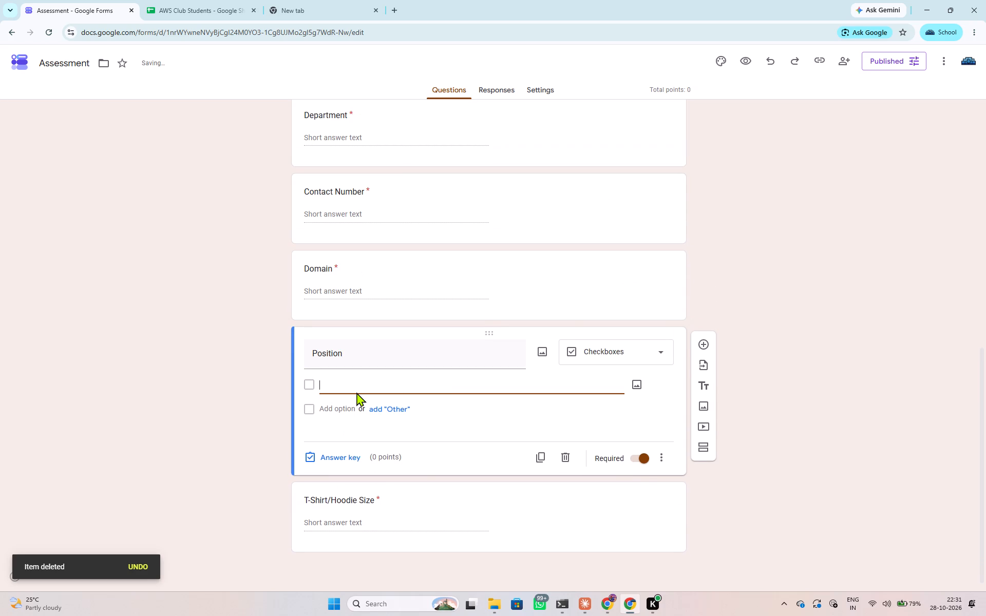
# Review the form's questions against the column headings of the AWS Club Students spreadsheet.
pyautogui.scroll(7, 356, 392)
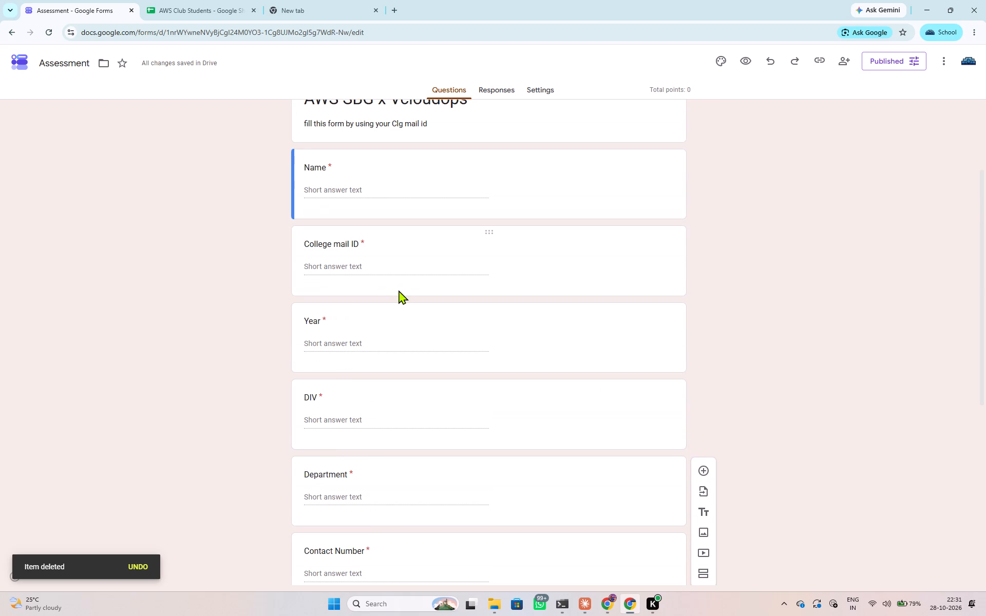
pyautogui.scroll(-7, 433, 428)
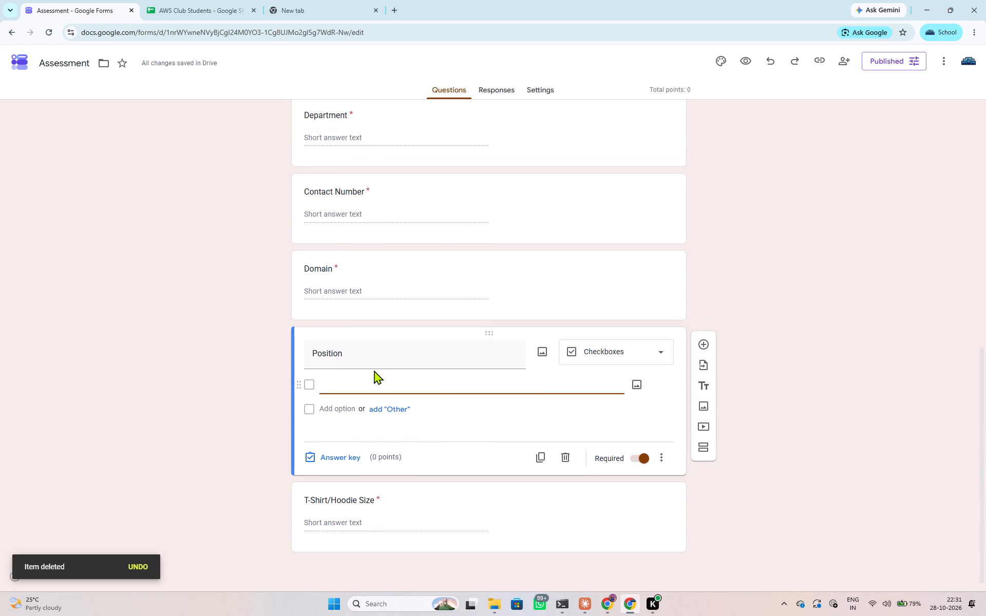
pyautogui.scroll(7, 362, 348)
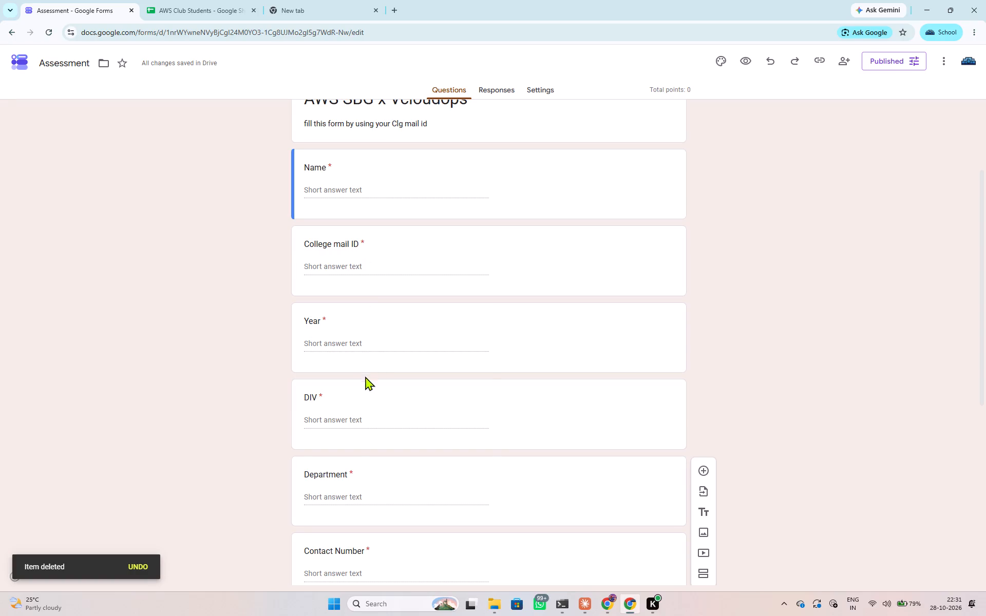
pyautogui.scroll(-5, 351, 449)
pyautogui.click(170, 0)
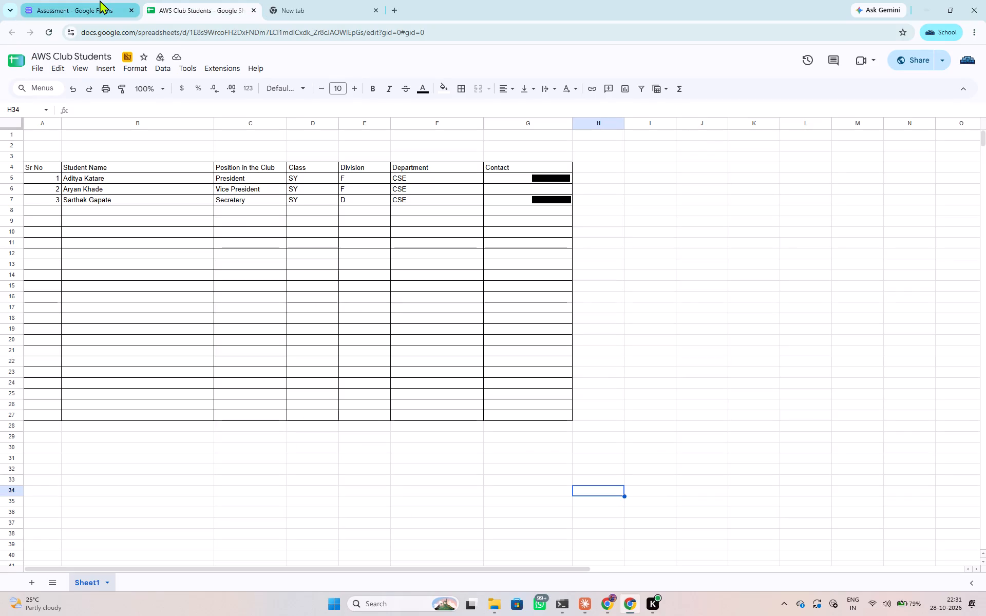
pyautogui.click(100, 0)
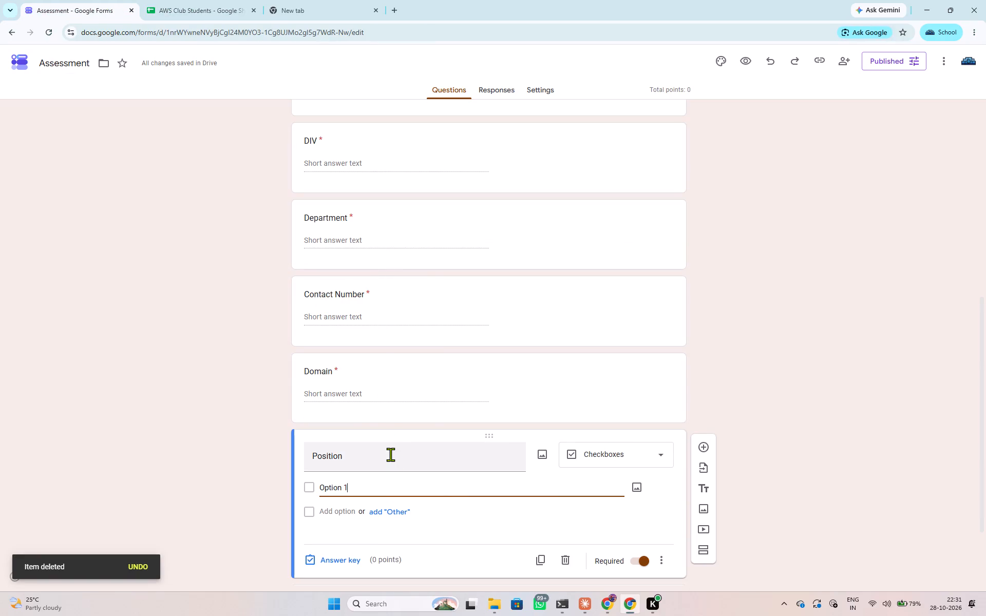
# Move the Position question above Domain, directly below Contact Number.
pyautogui.moveTo(494, 438); pyautogui.dragTo(494, 352)
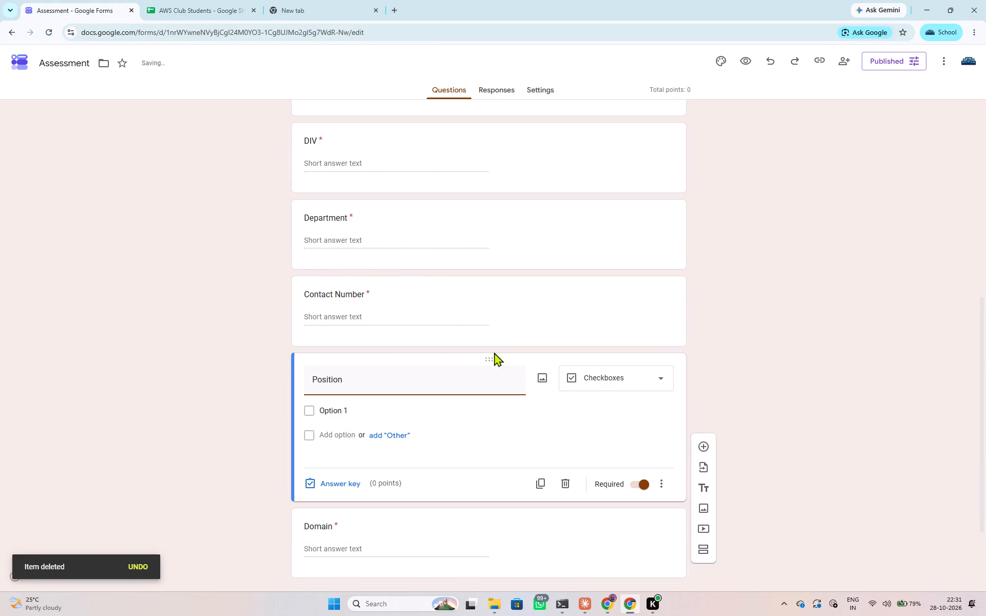
pyautogui.click(447, 378)
pyautogui.click(447, 378)
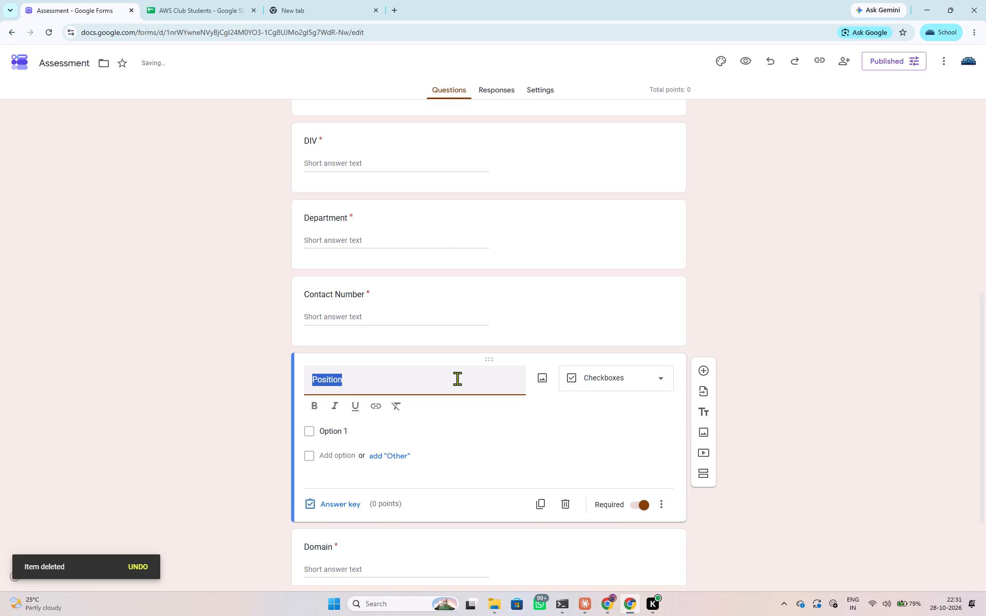
pyautogui.click(762, 359)
# Enter "Core" and "Head" as the first two options of the Position question, checking the spreadsheet in between.
pyautogui.click(394, 406)
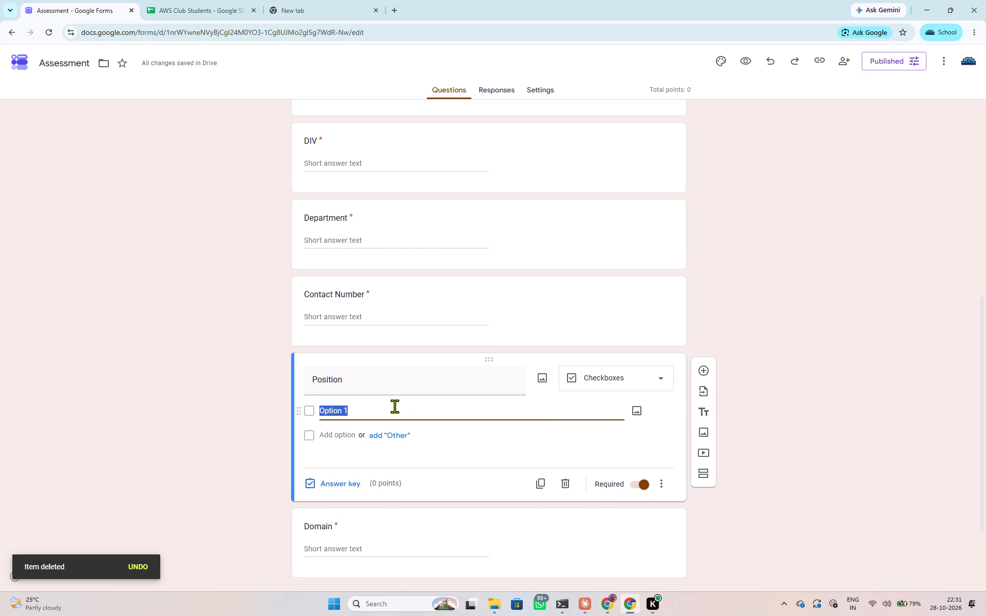
pyautogui.press('BackSpace')
pyautogui.write('Core')
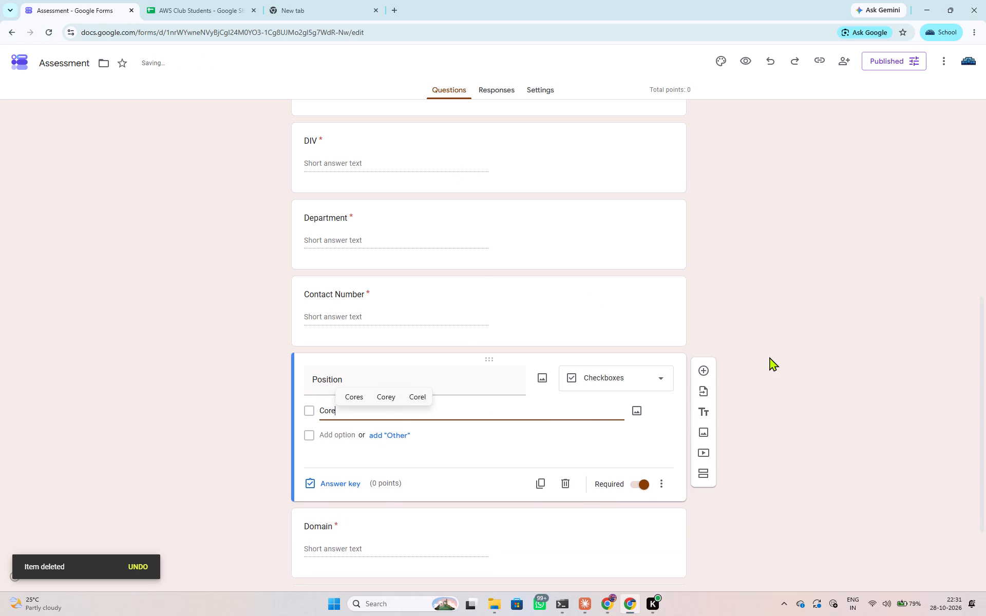
pyautogui.click(87, 0)
pyautogui.click(193, 0)
pyautogui.click(47, 0)
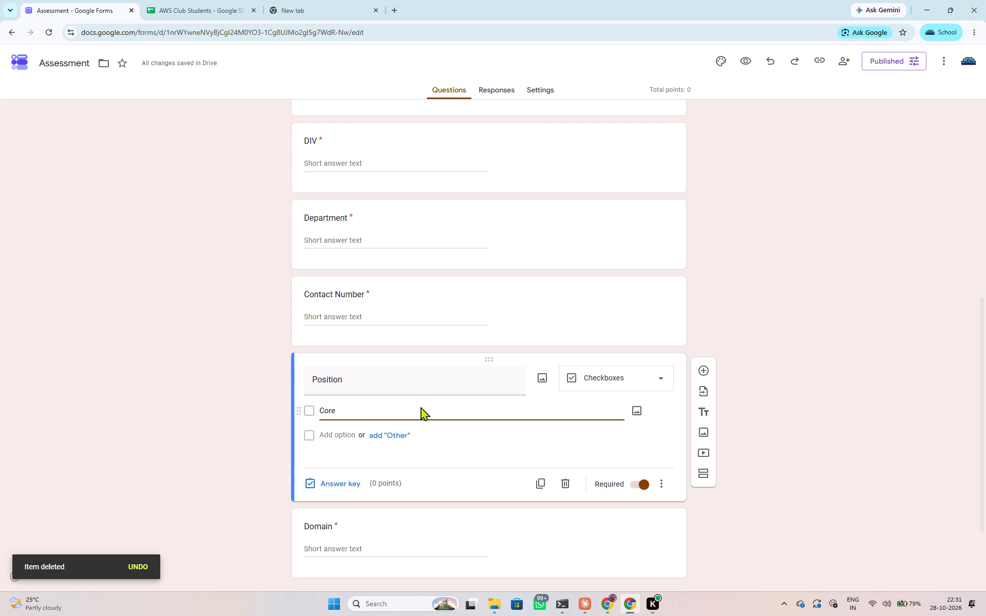
pyautogui.click(345, 432)
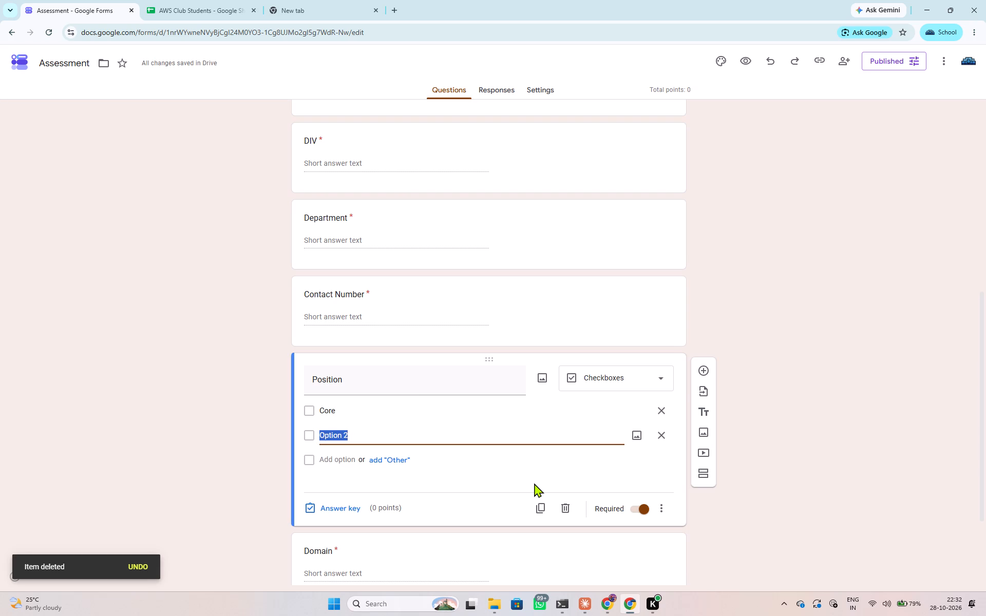
pyautogui.write('Head')
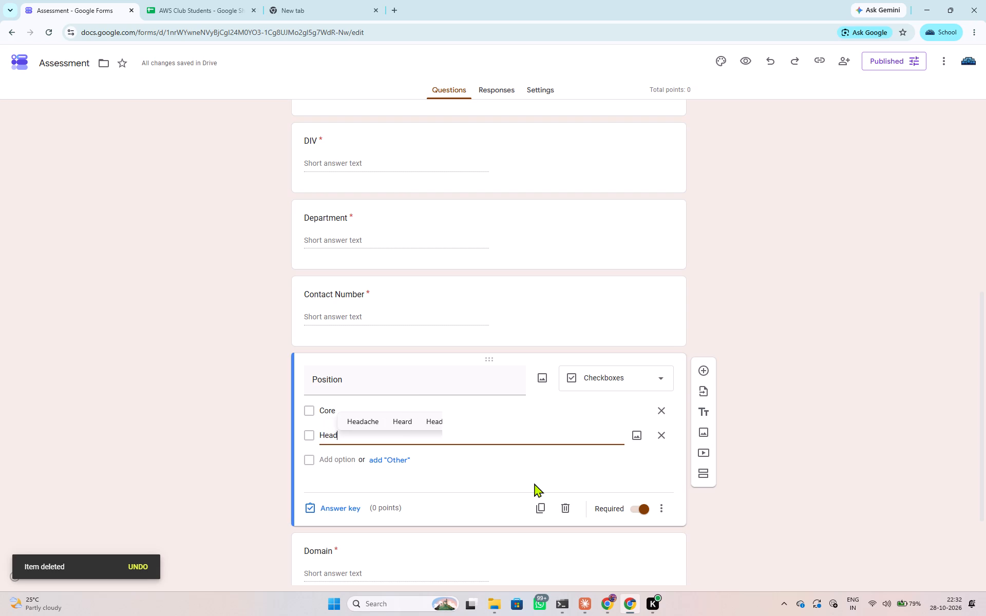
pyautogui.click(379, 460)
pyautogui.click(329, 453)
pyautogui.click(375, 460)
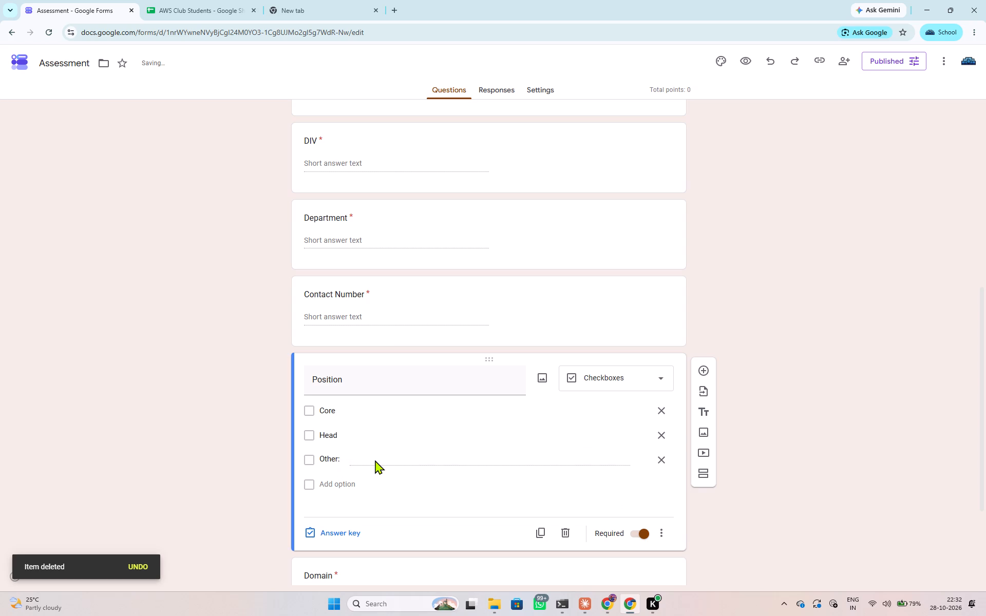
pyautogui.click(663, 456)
# Add a "Co-head" option and an "Other" option to the end of the Position question's choices.
pyautogui.click(340, 455)
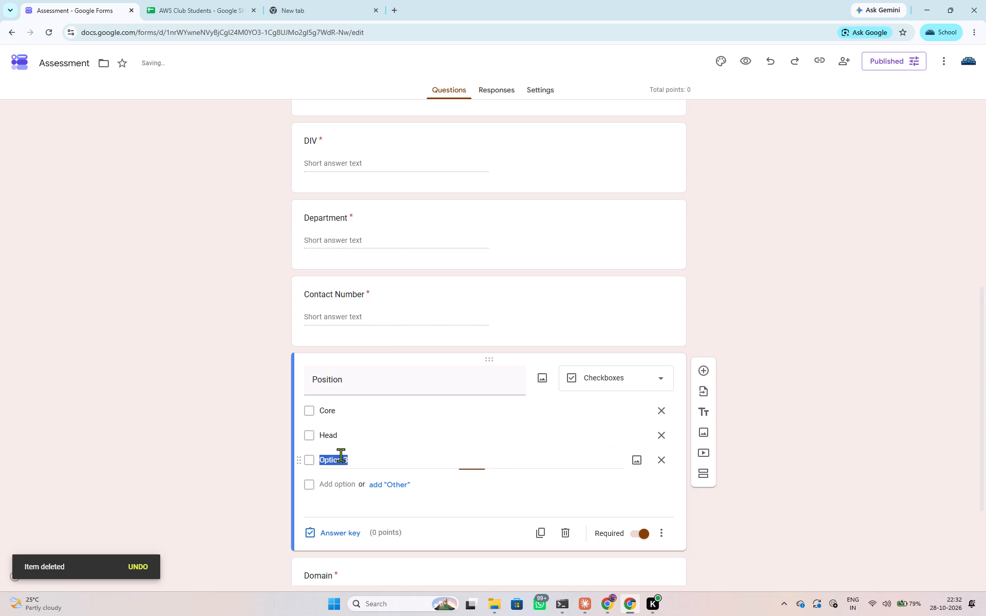
pyautogui.write('Co')
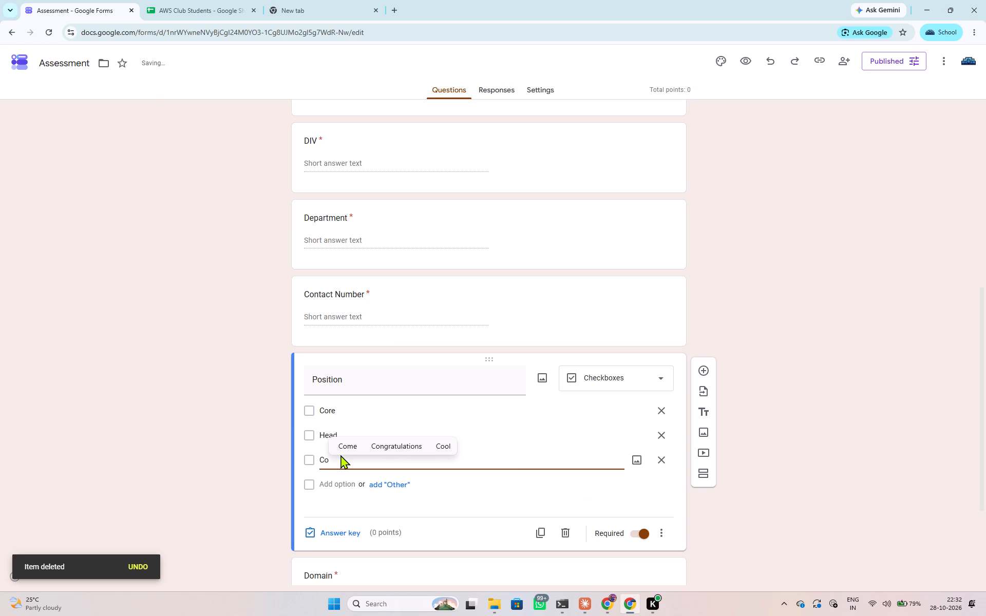
pyautogui.write('-head')
pyautogui.click(382, 495)
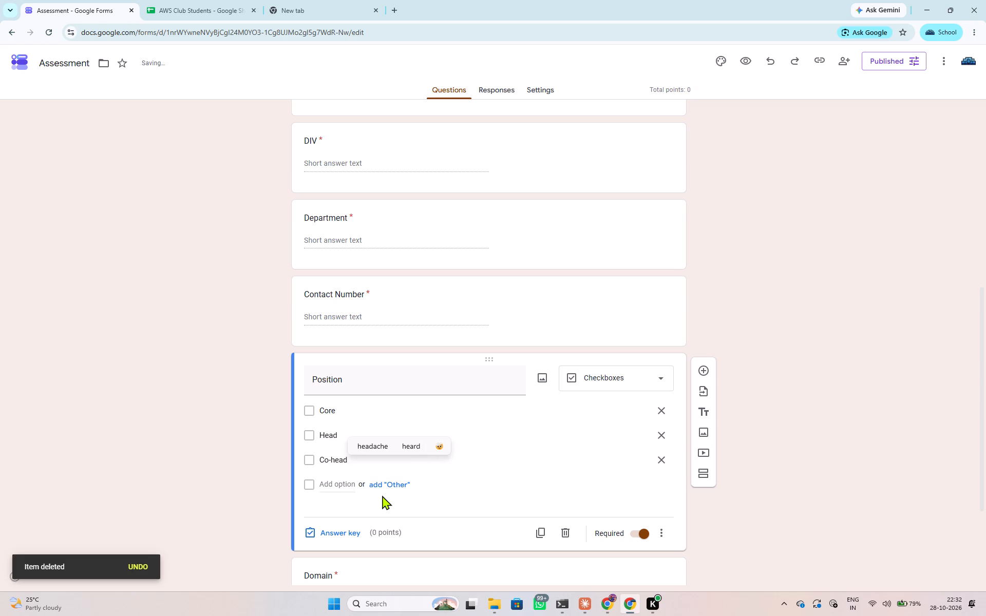
pyautogui.click(387, 492)
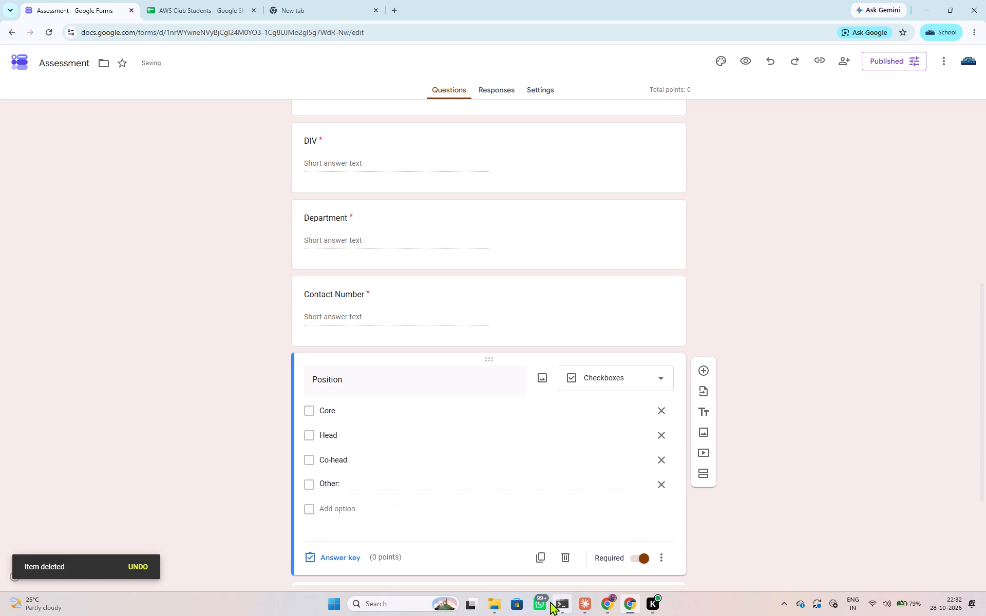
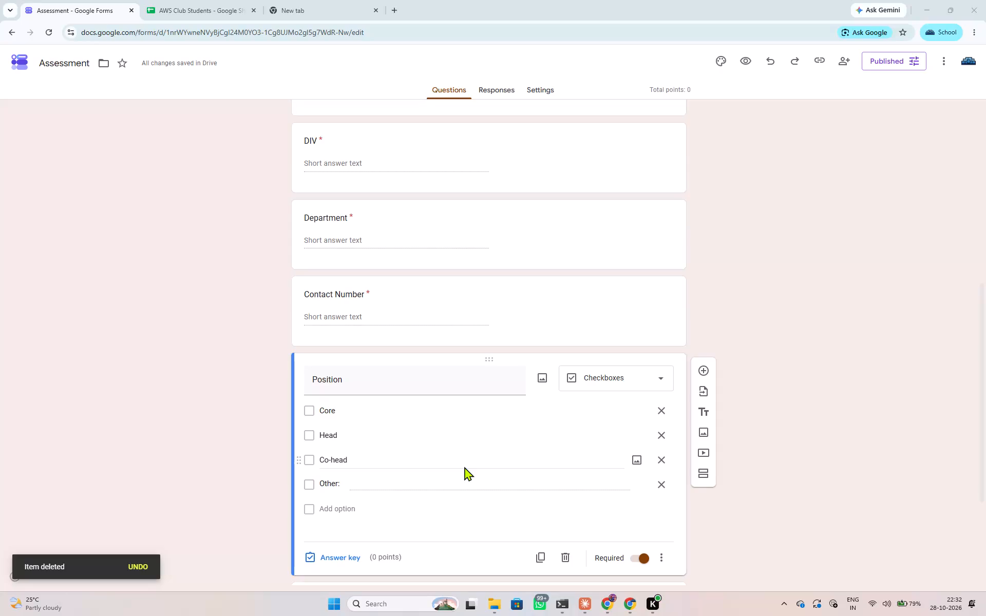
# Replace the "Other" choice of the Position question with a fourth option named "Member".
pyautogui.doubleClick(336, 478)
pyautogui.click(879, 467)
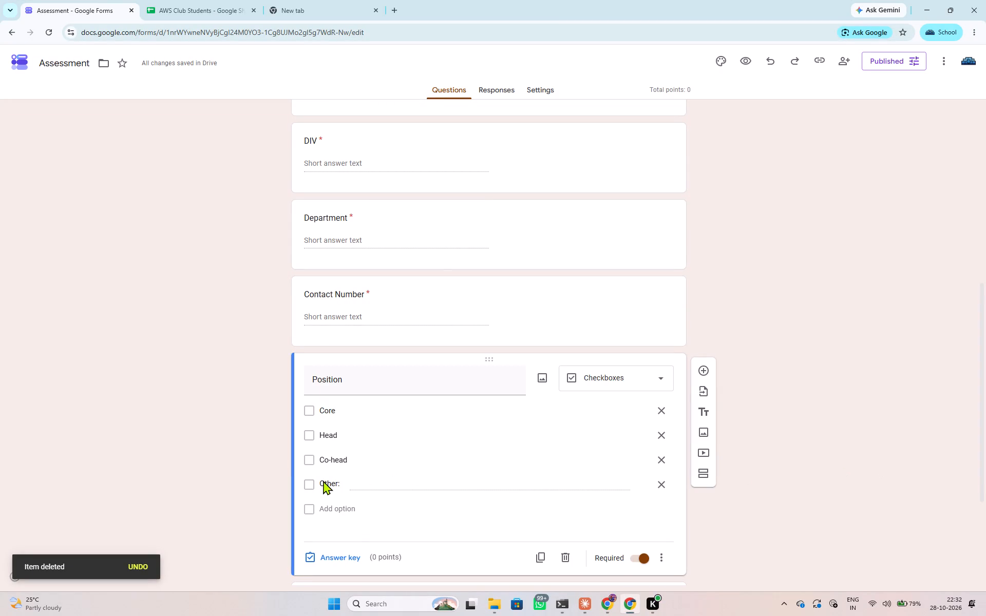
pyautogui.click(660, 485)
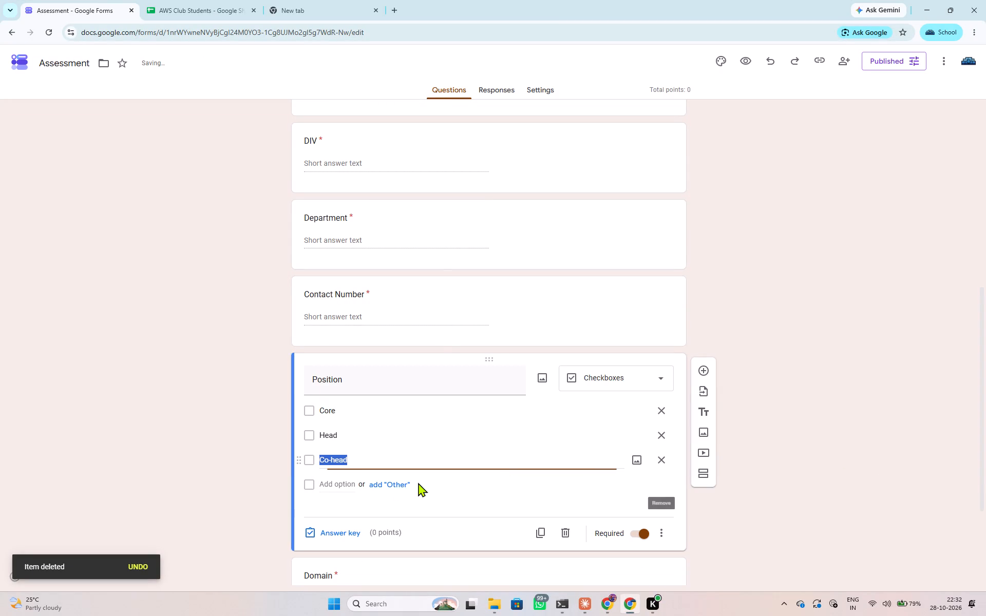
pyautogui.click(336, 486)
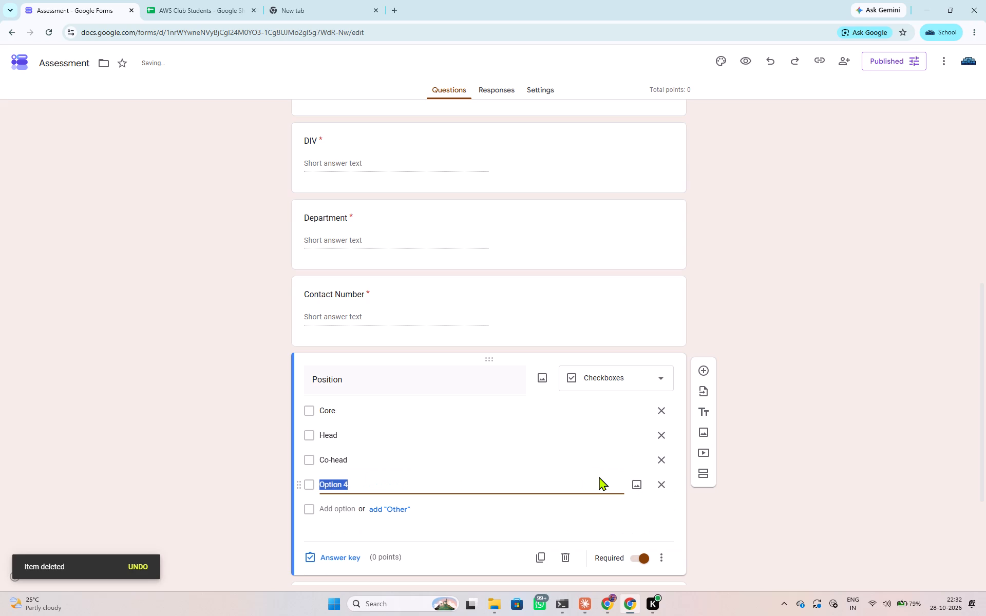
pyautogui.write('Member')
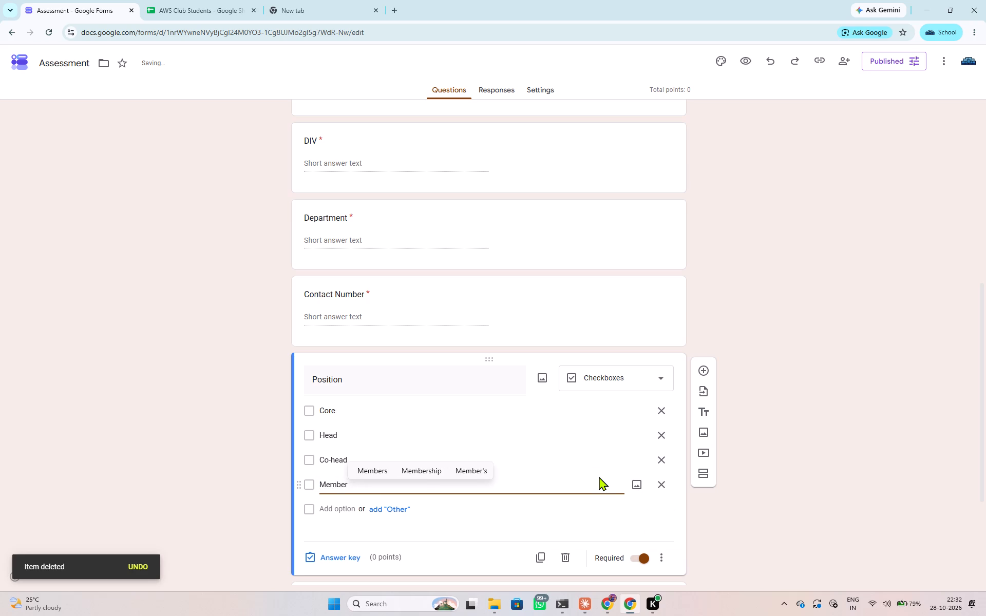
pyautogui.click(794, 454)
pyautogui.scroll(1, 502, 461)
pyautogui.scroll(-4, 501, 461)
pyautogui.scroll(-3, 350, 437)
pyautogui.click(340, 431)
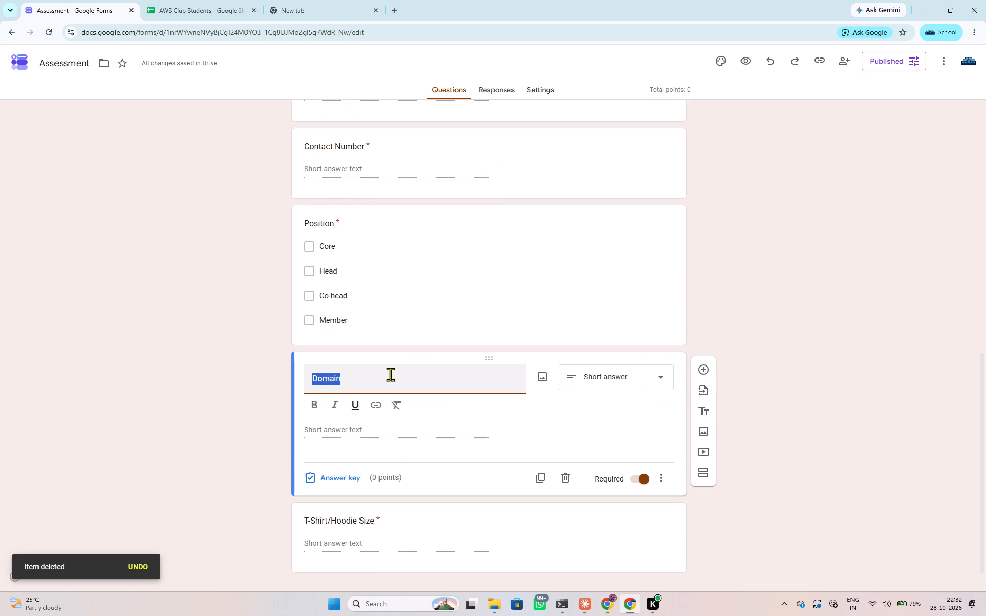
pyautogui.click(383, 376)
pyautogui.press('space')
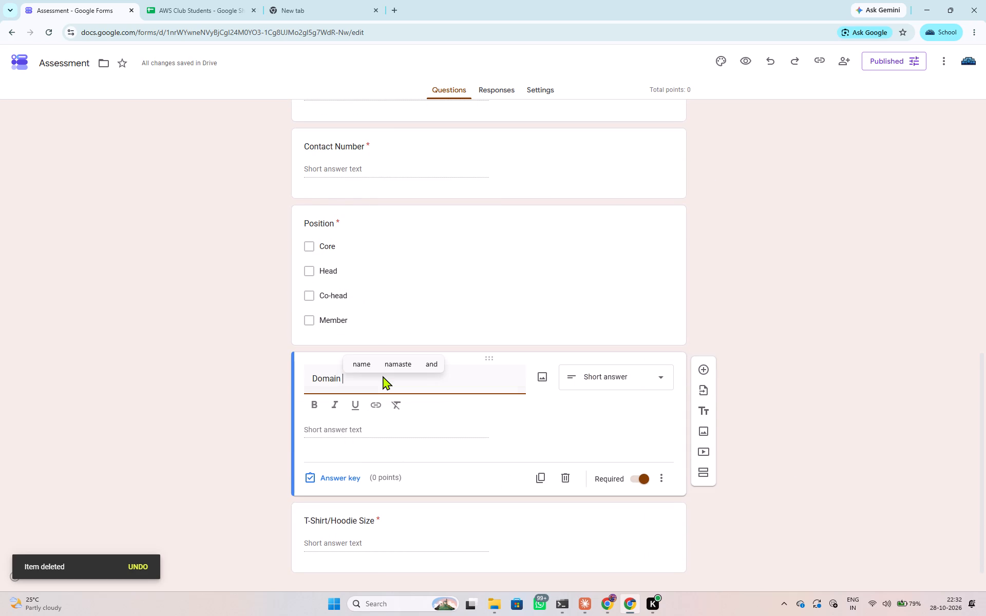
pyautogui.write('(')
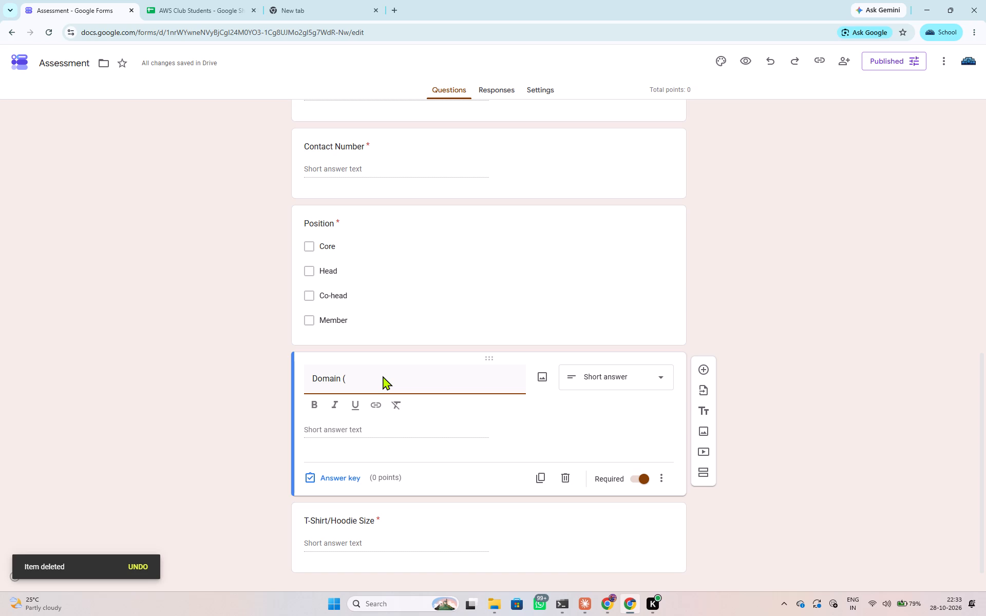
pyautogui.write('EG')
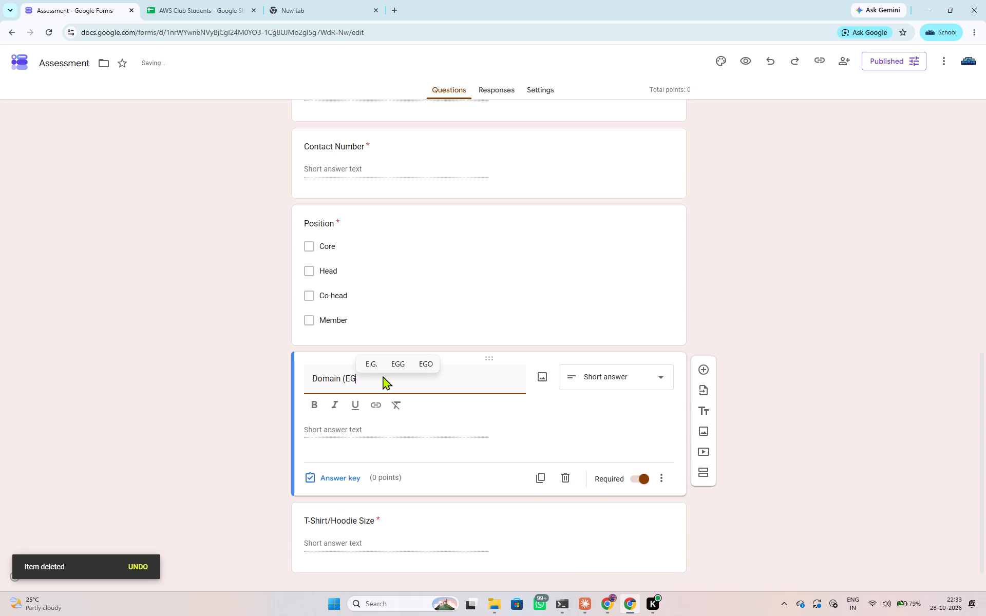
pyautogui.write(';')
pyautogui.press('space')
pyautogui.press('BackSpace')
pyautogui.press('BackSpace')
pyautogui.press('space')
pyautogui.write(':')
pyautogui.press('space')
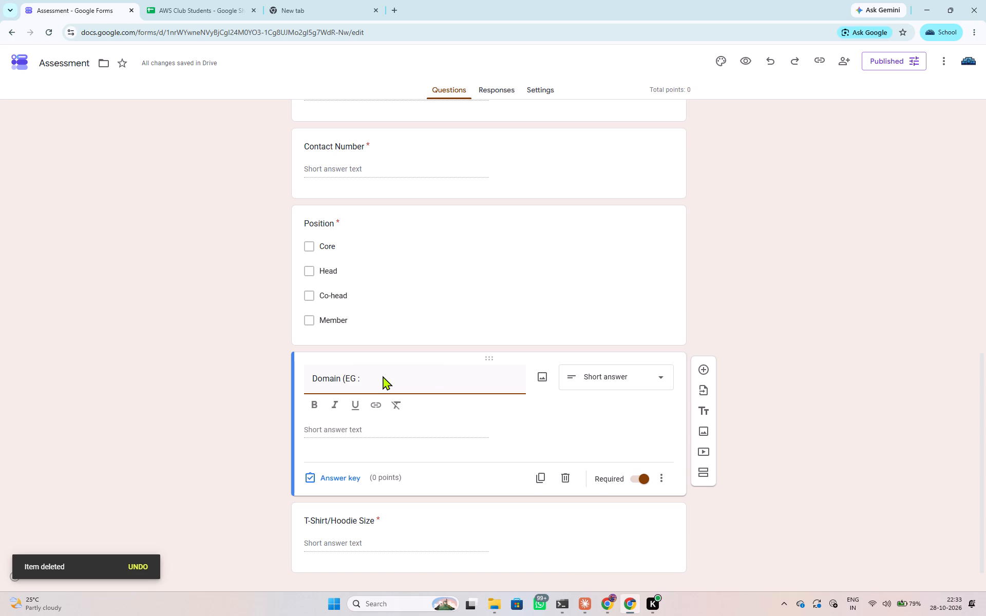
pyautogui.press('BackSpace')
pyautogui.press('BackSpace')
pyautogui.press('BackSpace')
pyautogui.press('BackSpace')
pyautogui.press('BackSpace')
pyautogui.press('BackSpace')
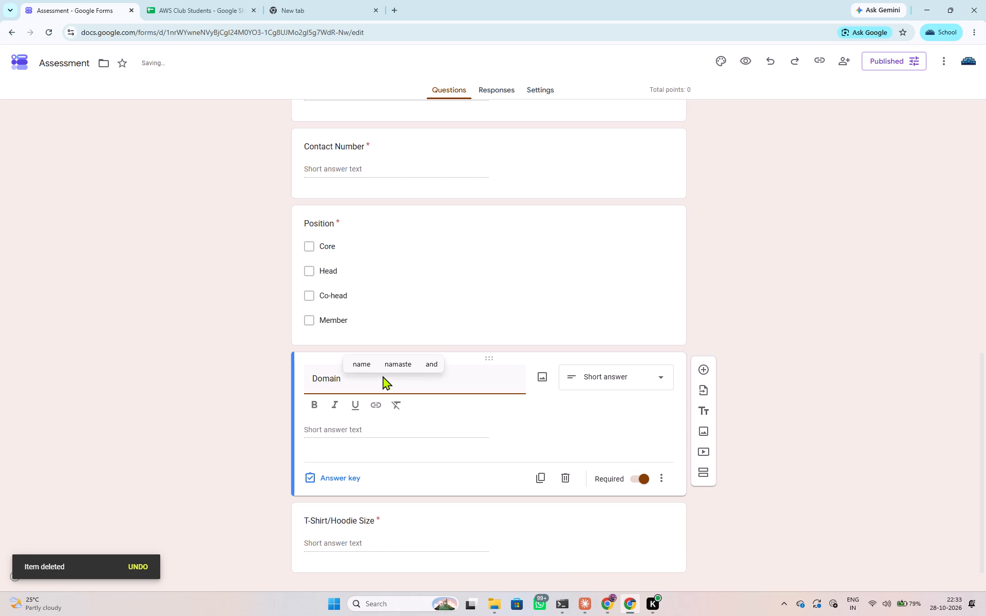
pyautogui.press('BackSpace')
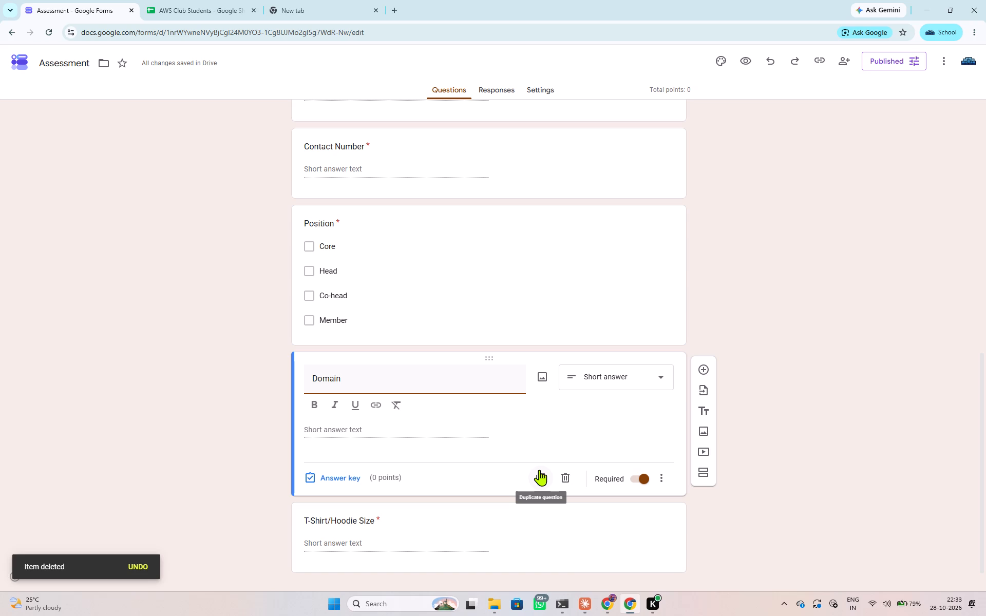
# Review the form's questions from T-Shirt/Hoodie Size back up to the AWS SBG x Vcloudops header.
pyautogui.scroll(-5, 793, 517)
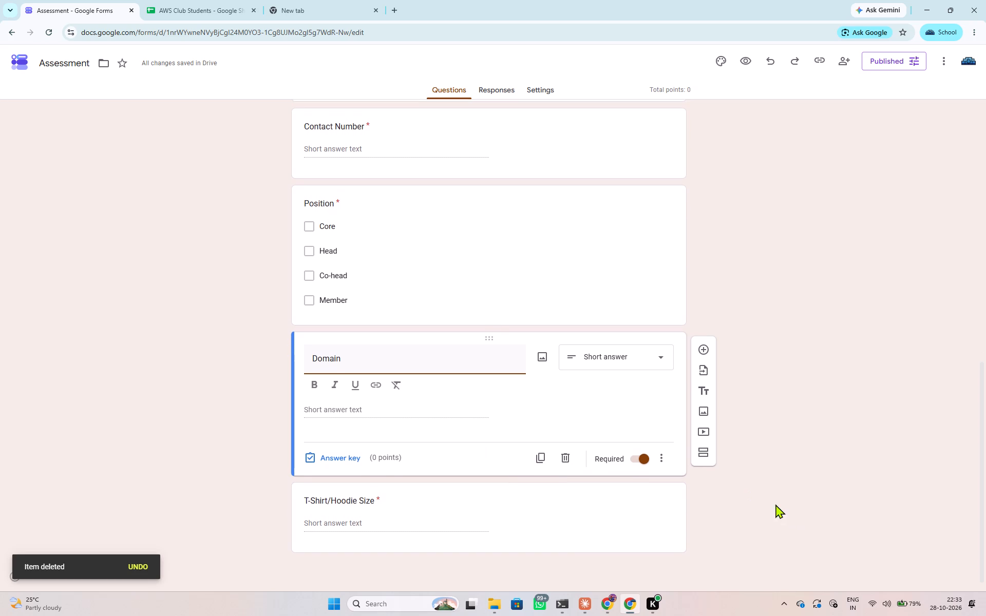
pyautogui.click(359, 507)
pyautogui.click(893, 267)
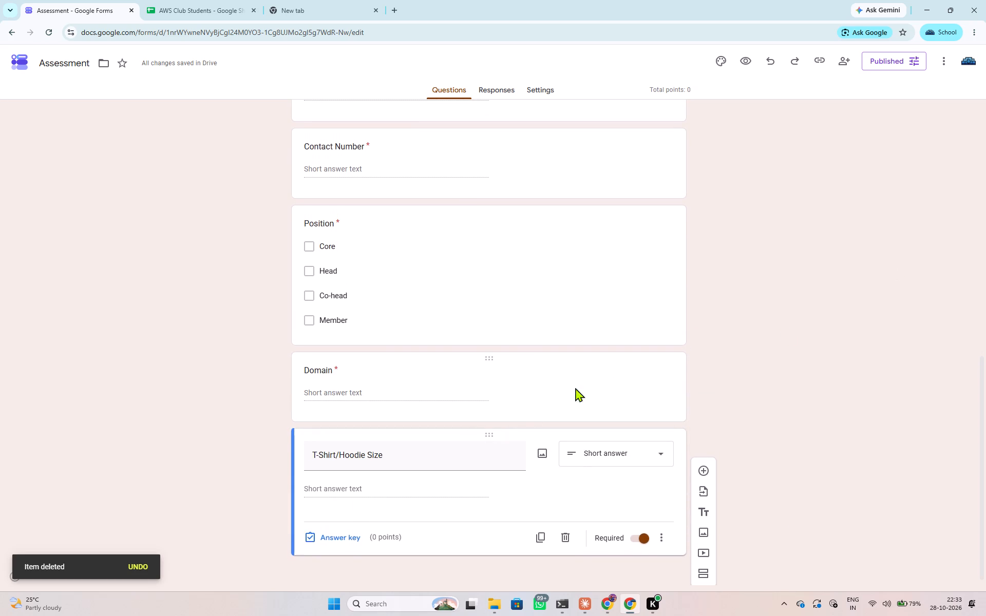
pyautogui.scroll(8, 521, 412)
pyautogui.scroll(5, 389, 383)
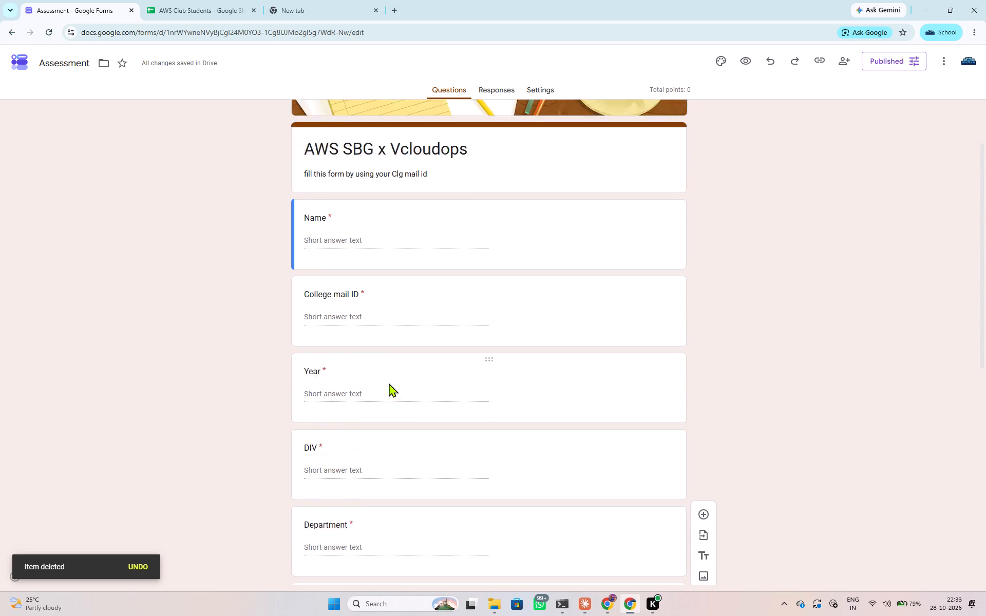
pyautogui.scroll(2, 435, 274)
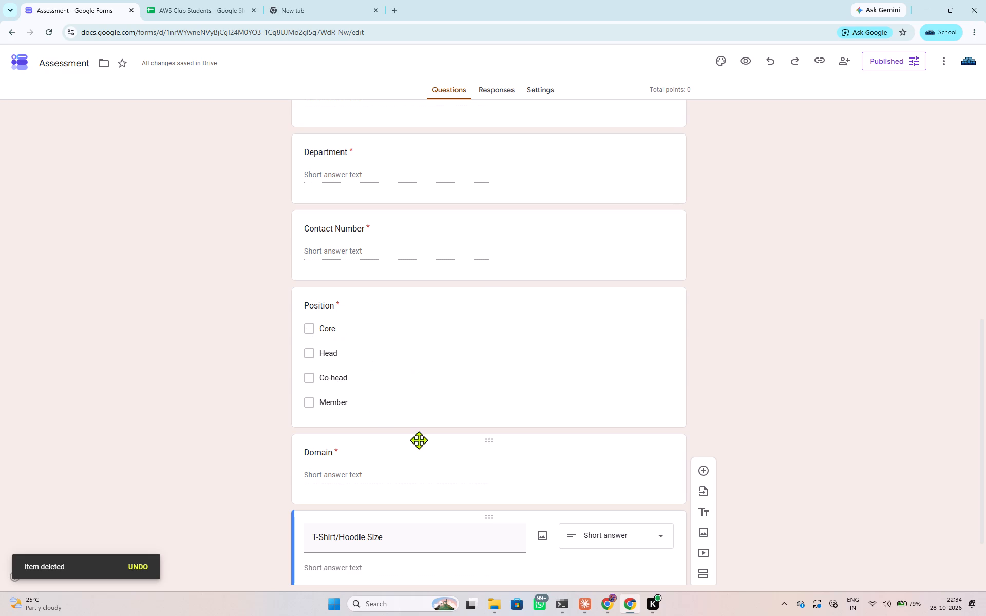
pyautogui.scroll(-1, 419, 440)
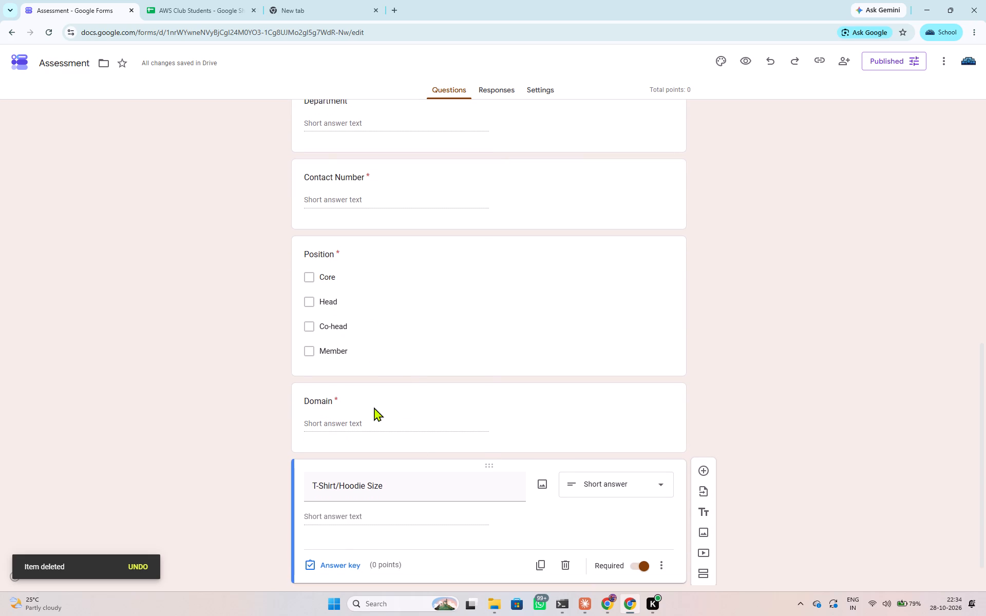
pyautogui.click(357, 255)
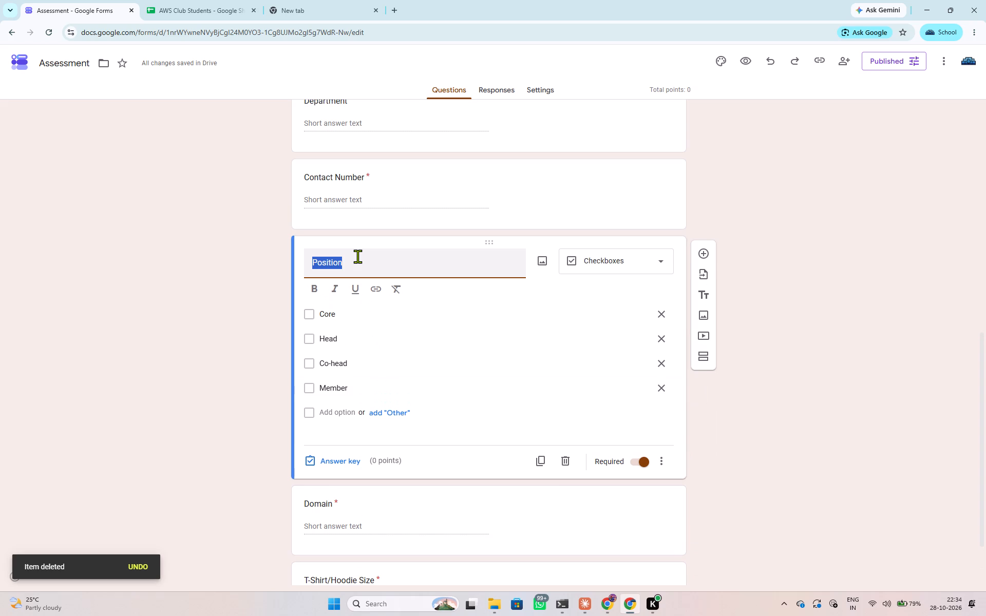
pyautogui.click(177, 371)
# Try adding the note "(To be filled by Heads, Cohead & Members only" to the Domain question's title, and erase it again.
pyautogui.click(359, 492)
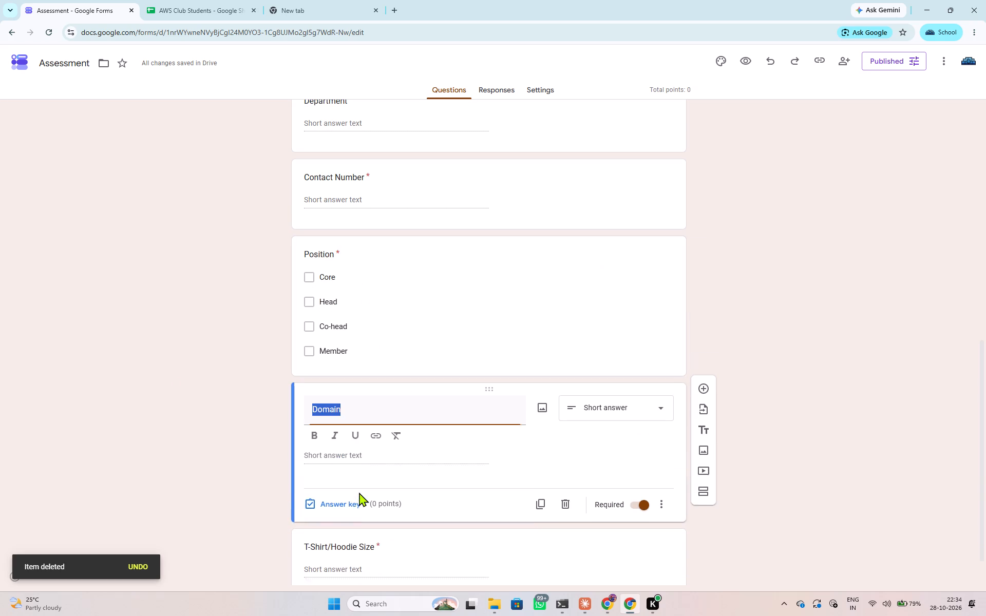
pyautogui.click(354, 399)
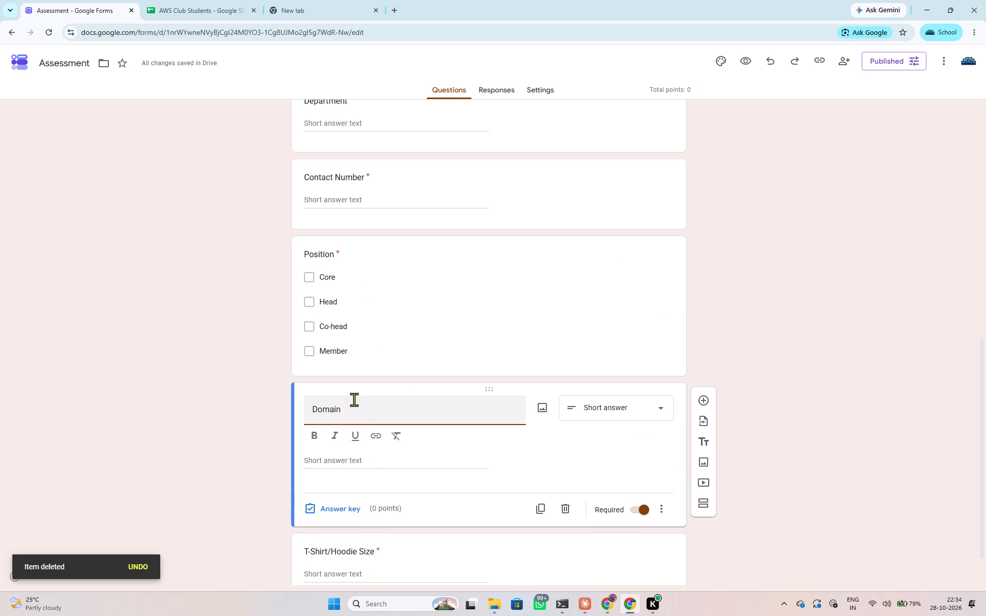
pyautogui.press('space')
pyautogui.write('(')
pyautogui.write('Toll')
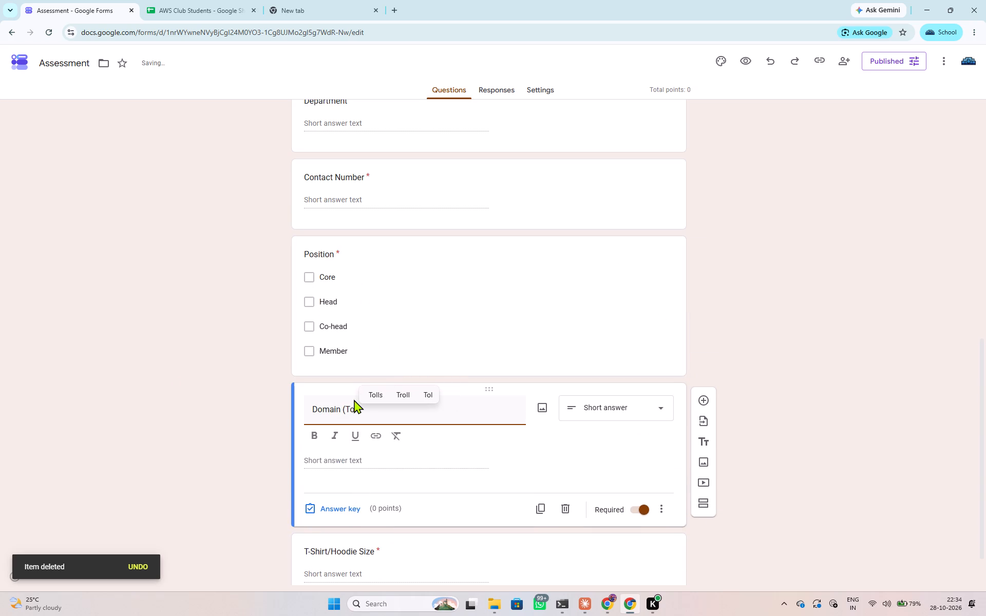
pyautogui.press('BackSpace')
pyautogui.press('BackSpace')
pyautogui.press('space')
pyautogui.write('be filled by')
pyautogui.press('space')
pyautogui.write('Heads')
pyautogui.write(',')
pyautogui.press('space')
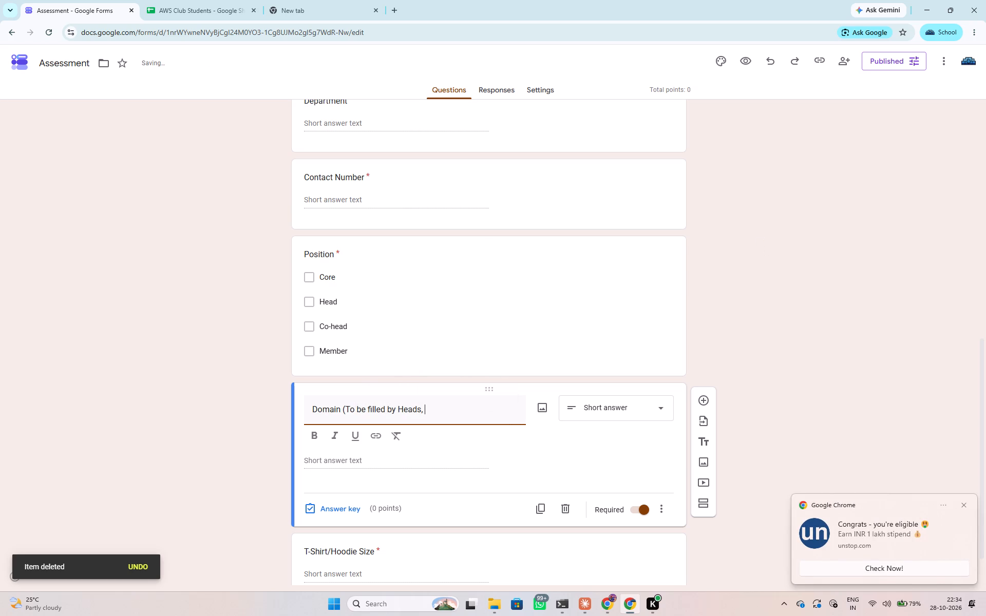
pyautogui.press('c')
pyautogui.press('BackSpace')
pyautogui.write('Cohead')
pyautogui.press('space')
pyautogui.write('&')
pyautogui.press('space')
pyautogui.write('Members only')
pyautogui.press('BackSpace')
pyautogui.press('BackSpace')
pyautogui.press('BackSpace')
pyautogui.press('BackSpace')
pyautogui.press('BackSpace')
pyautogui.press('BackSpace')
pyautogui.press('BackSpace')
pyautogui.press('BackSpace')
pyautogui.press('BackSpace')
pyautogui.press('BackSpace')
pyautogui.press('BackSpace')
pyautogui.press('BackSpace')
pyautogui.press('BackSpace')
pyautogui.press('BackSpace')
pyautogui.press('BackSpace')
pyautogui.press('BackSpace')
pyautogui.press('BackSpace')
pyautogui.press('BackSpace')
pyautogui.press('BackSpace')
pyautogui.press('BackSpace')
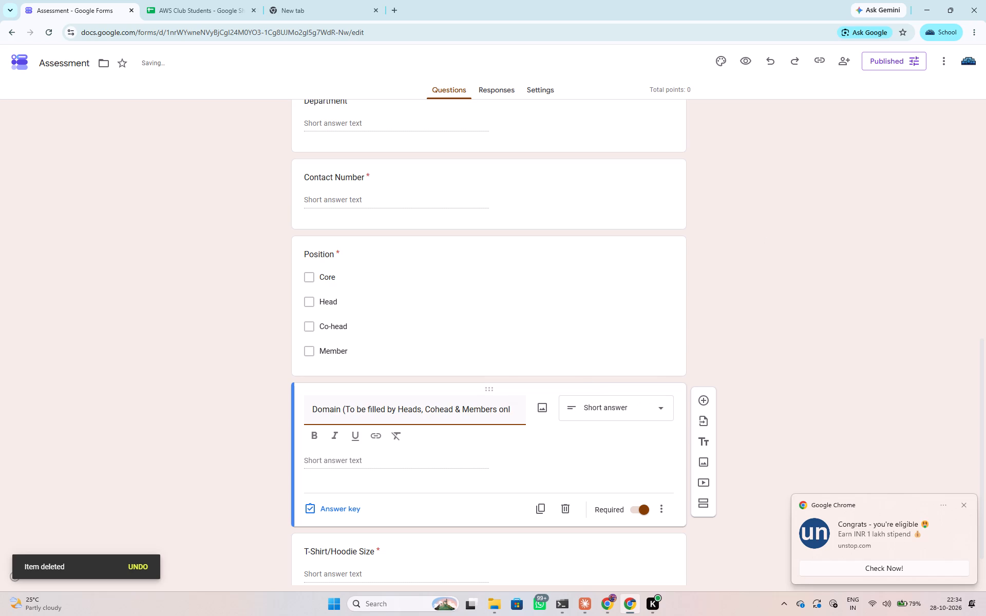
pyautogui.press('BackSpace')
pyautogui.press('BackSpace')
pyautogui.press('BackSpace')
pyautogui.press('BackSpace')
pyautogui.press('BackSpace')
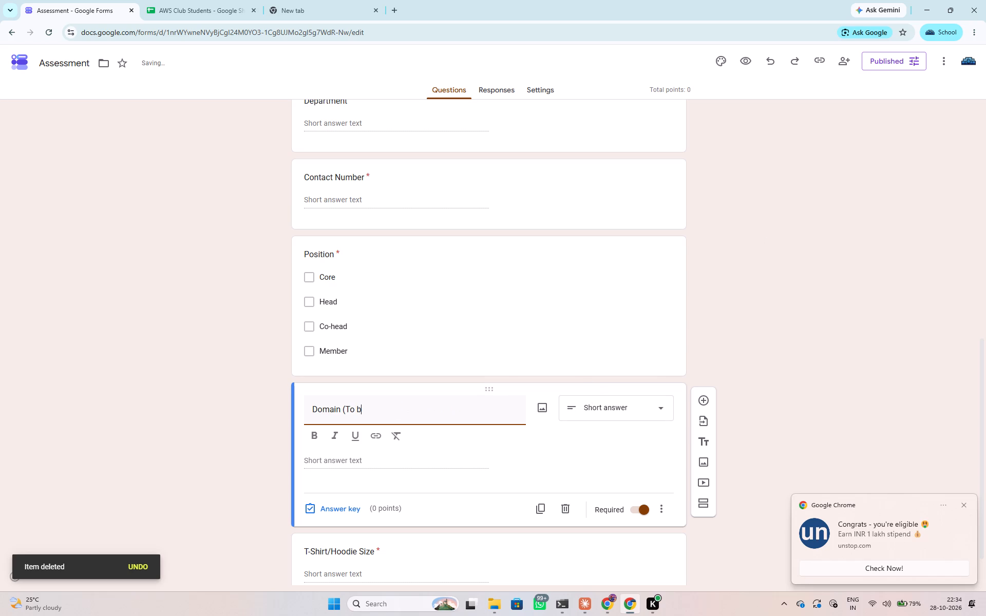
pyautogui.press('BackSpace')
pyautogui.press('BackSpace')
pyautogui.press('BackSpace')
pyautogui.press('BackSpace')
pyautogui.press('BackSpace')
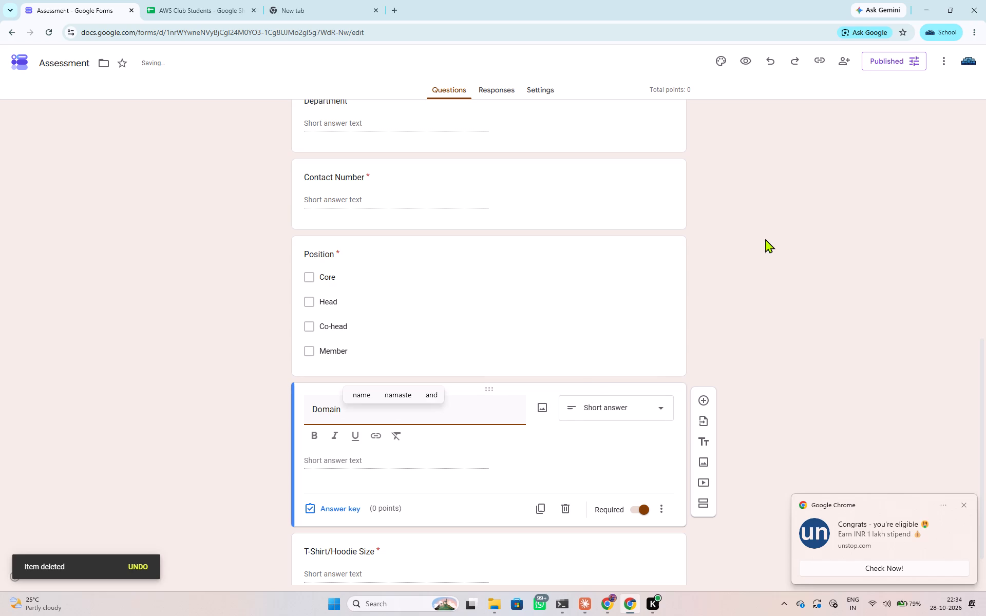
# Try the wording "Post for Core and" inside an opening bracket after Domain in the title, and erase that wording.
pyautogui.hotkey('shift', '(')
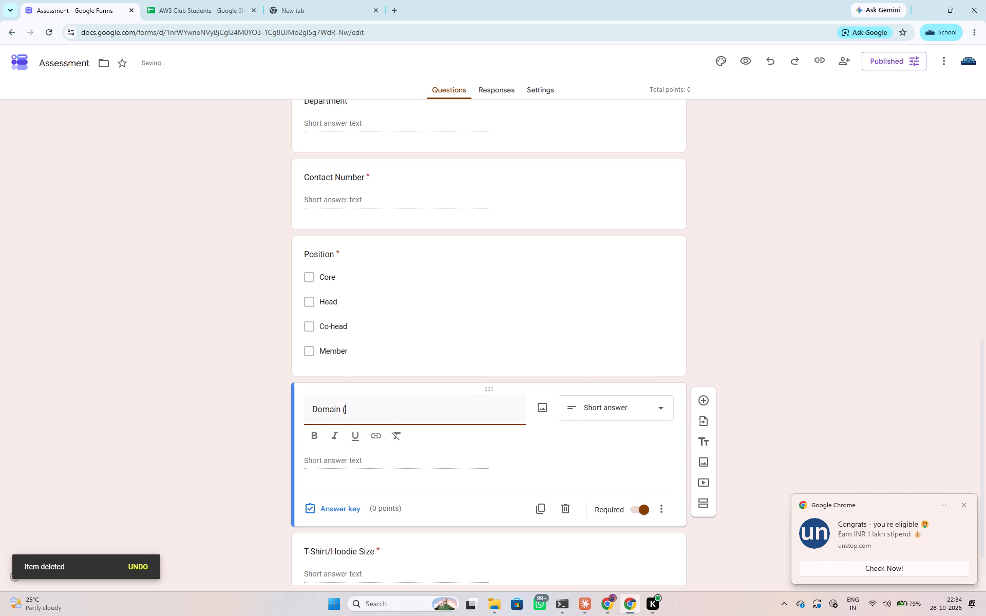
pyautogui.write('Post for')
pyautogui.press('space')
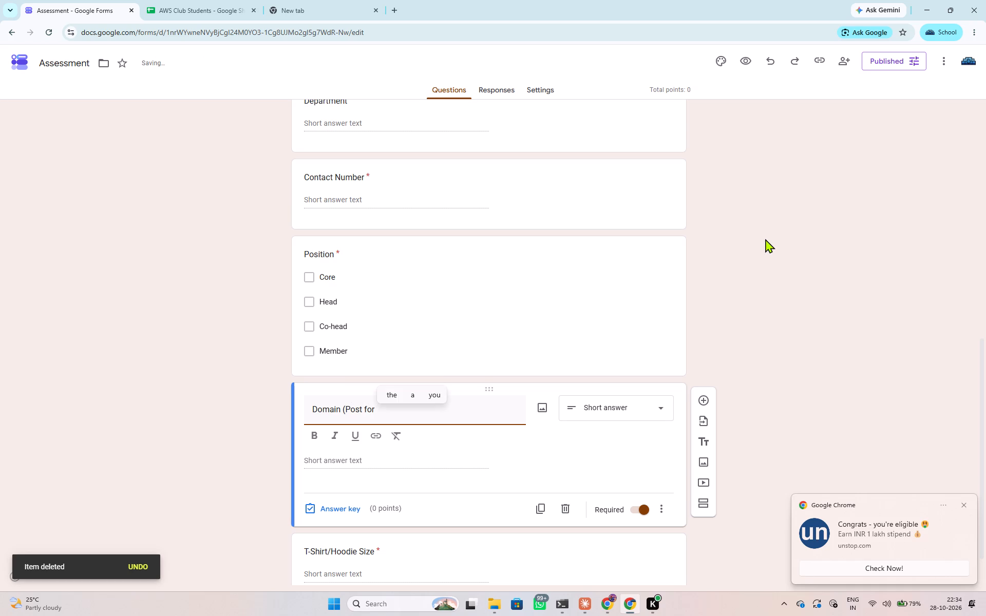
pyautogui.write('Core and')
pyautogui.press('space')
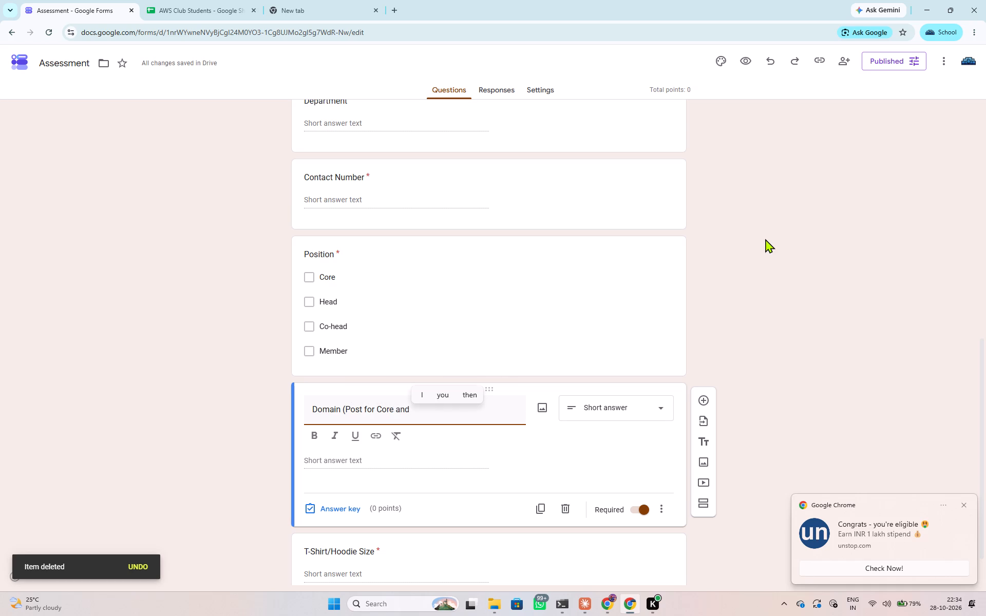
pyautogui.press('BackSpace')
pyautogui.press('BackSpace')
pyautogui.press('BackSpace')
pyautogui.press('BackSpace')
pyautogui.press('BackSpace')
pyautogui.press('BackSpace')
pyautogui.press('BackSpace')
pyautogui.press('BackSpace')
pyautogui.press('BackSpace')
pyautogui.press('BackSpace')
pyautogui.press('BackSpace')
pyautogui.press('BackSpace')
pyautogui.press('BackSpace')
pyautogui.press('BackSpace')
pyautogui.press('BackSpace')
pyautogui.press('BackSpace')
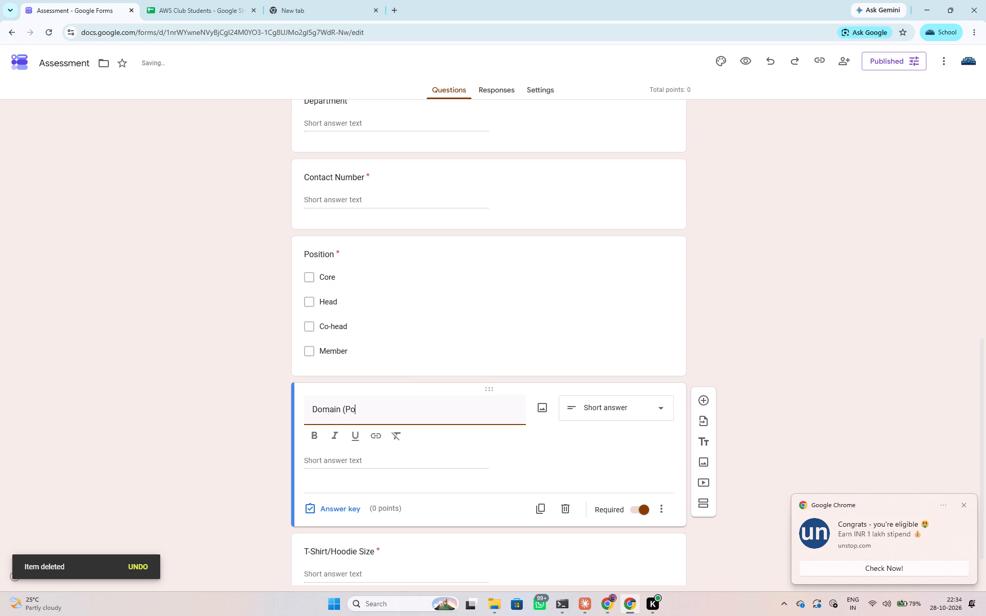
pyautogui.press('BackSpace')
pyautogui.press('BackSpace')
# Complete the bracketed examples in the question title so it reads "Domain (EG: Web dev, P&O)".
pyautogui.hotkey('shift', 'e')
pyautogui.hotkey('shift', 'g')
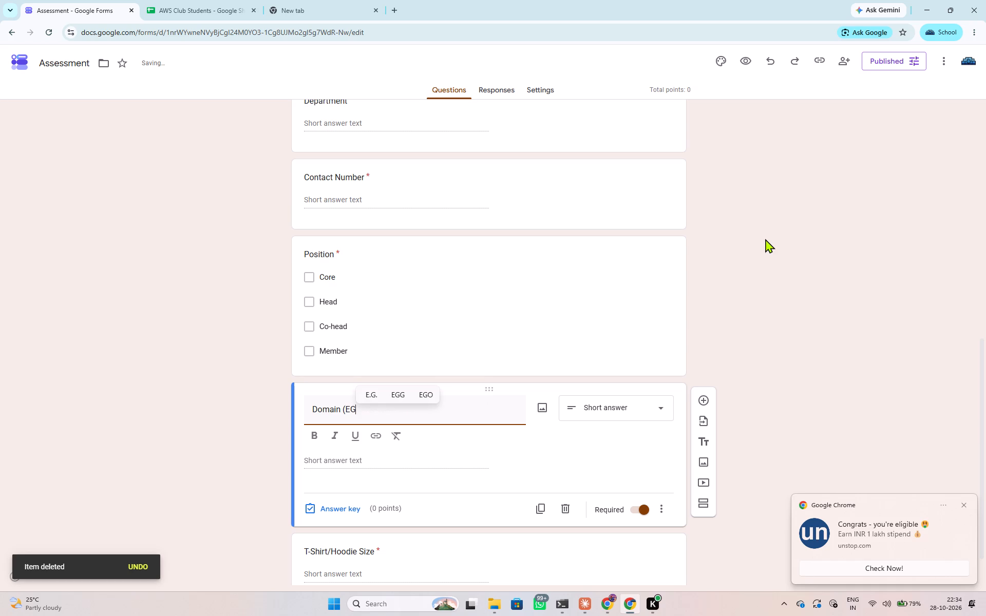
pyautogui.write(':')
pyautogui.press('space')
pyautogui.write('Web dev,')
pyautogui.press('space')
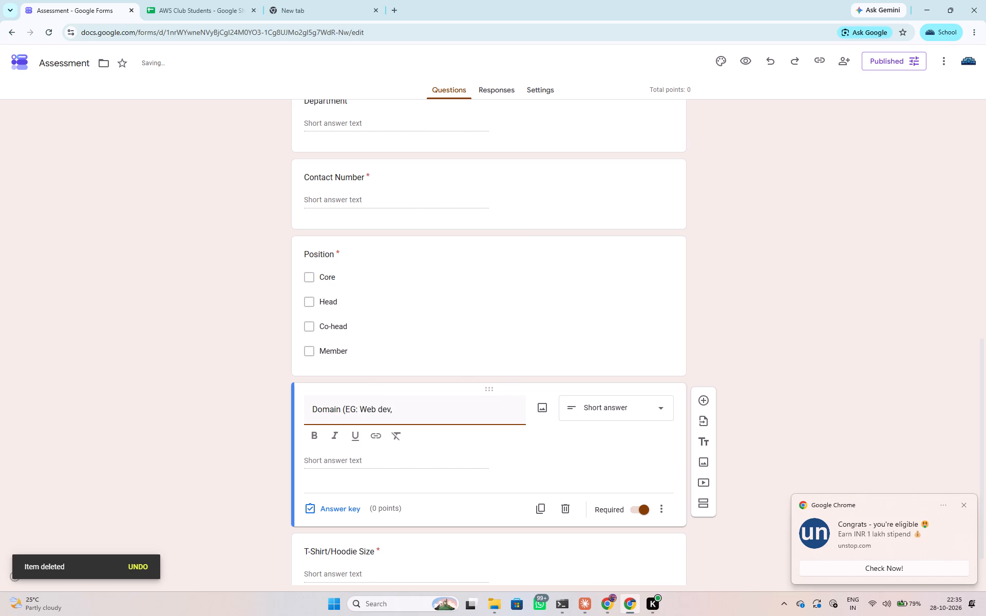
pyautogui.hotkey('shift', 'p')
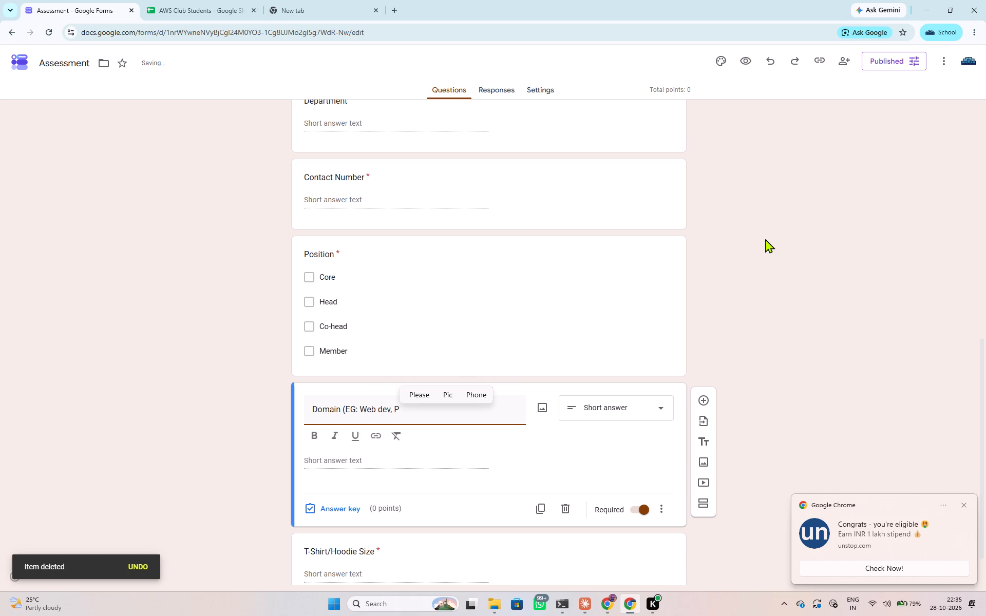
pyautogui.hotkey('shift', '&')
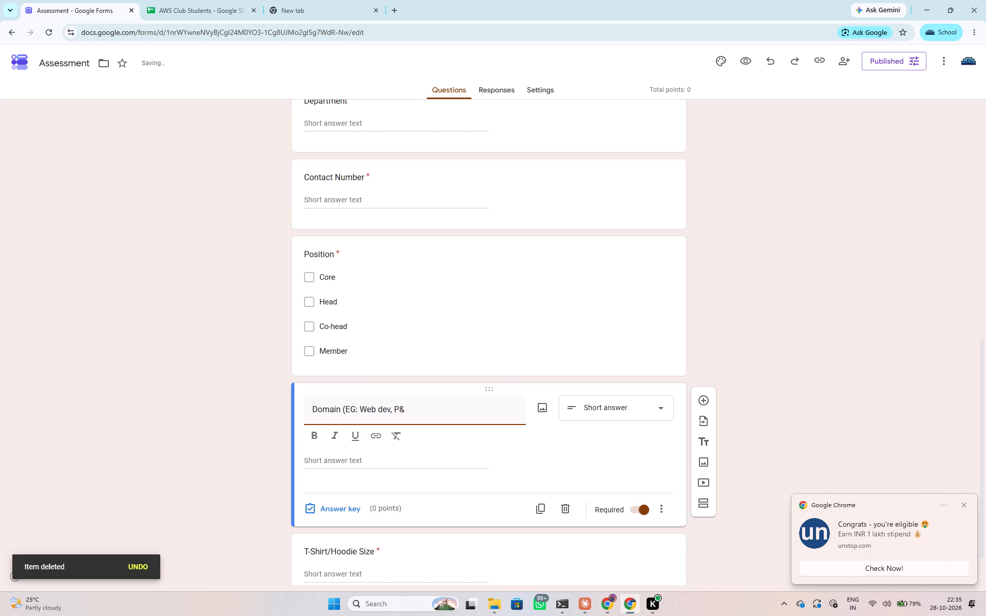
pyautogui.hotkey('shift', 'o')
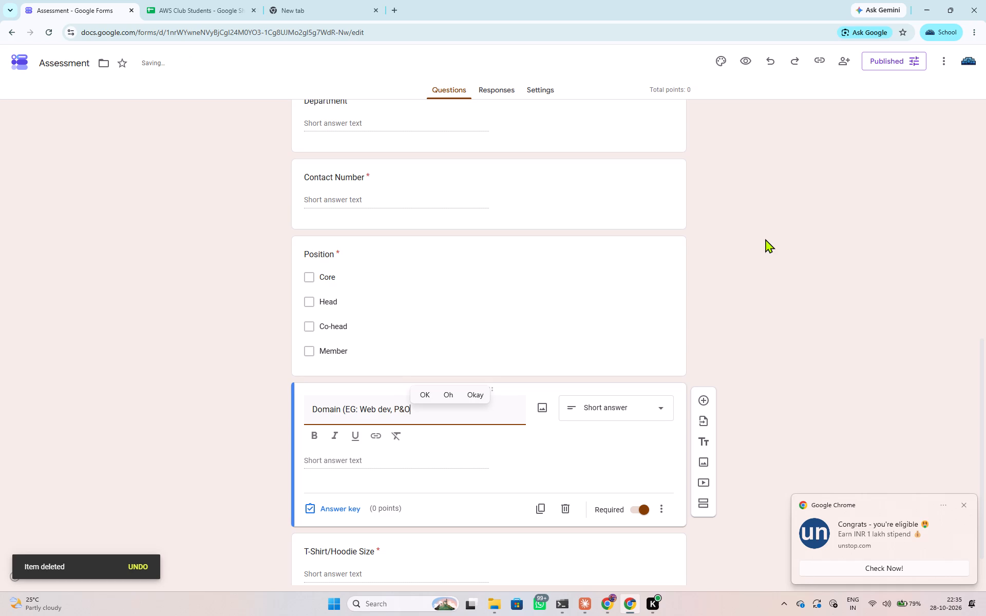
pyautogui.press(',')
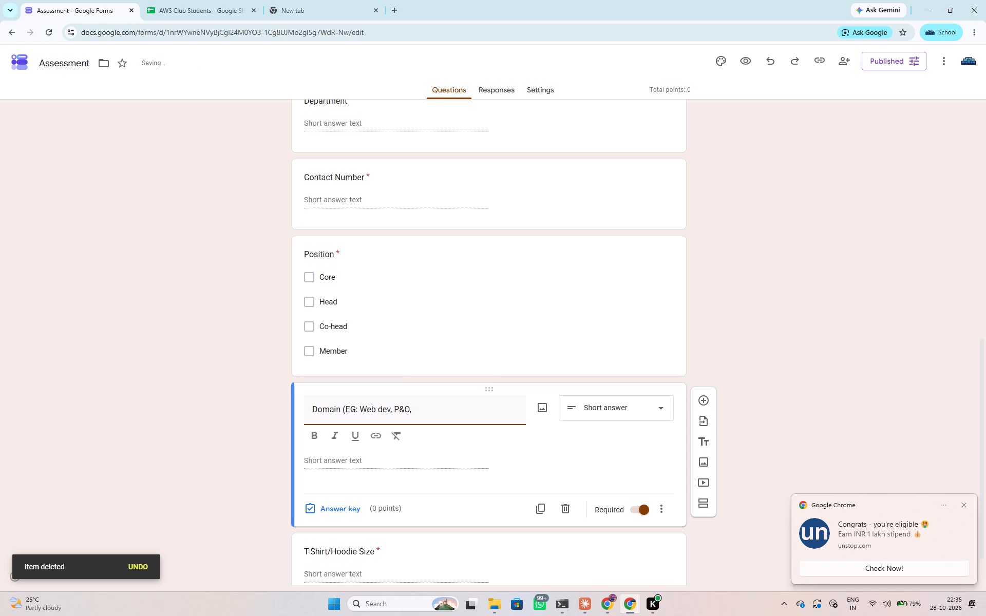
pyautogui.press('BackSpace')
pyautogui.hotkey('shift', ')')
pyautogui.click(879, 242)
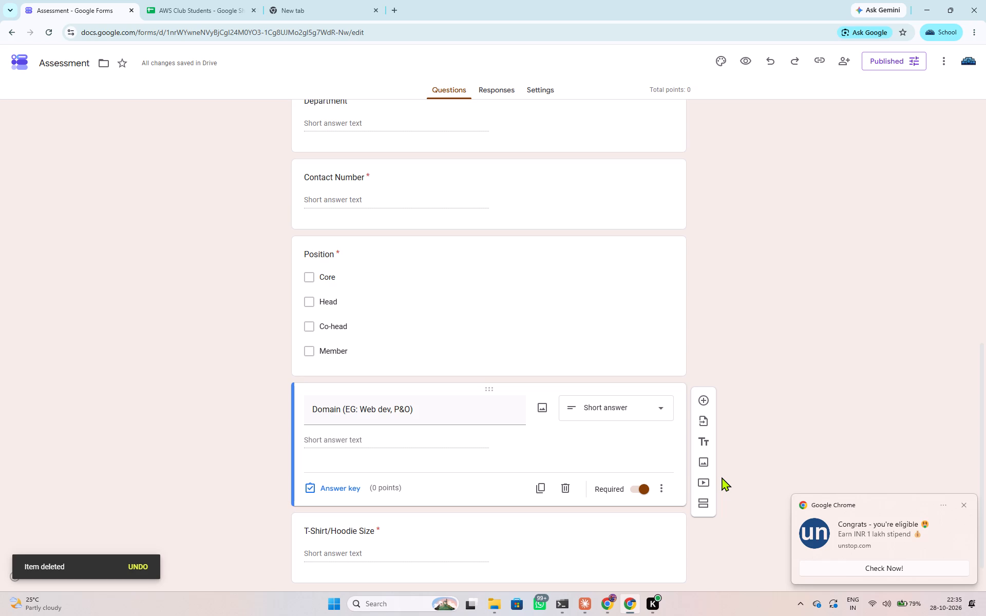
# Dismiss the unstop.com notification.
pyautogui.scroll(-4, 687, 320)
pyautogui.click(814, 291)
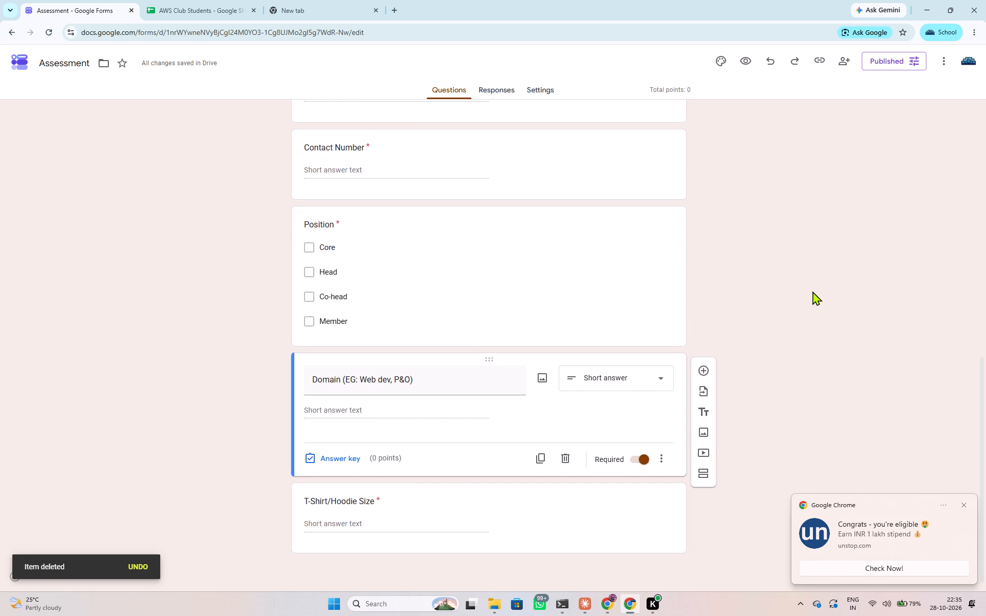
pyautogui.click(232, 370)
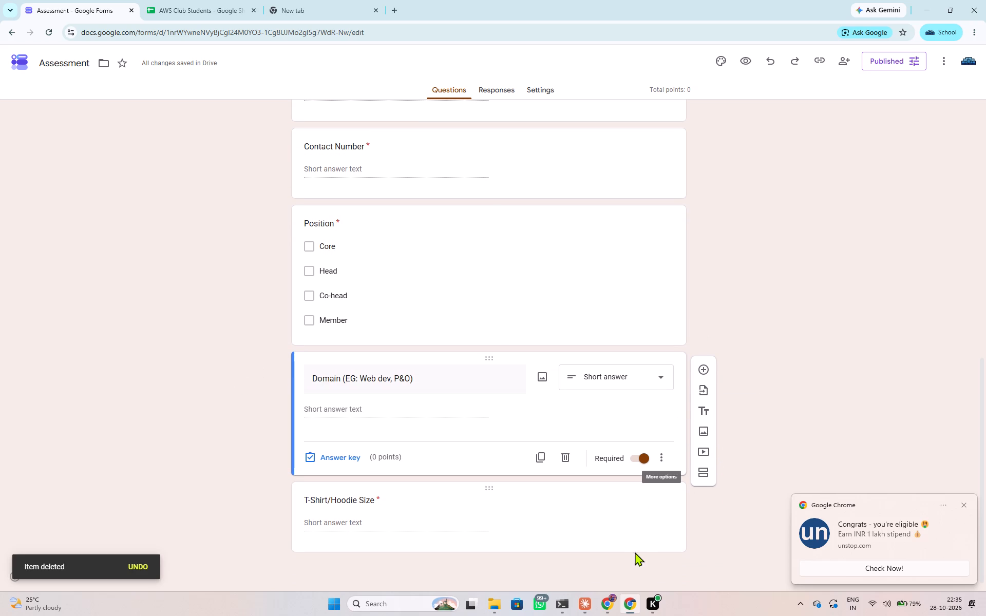
pyautogui.click(964, 506)
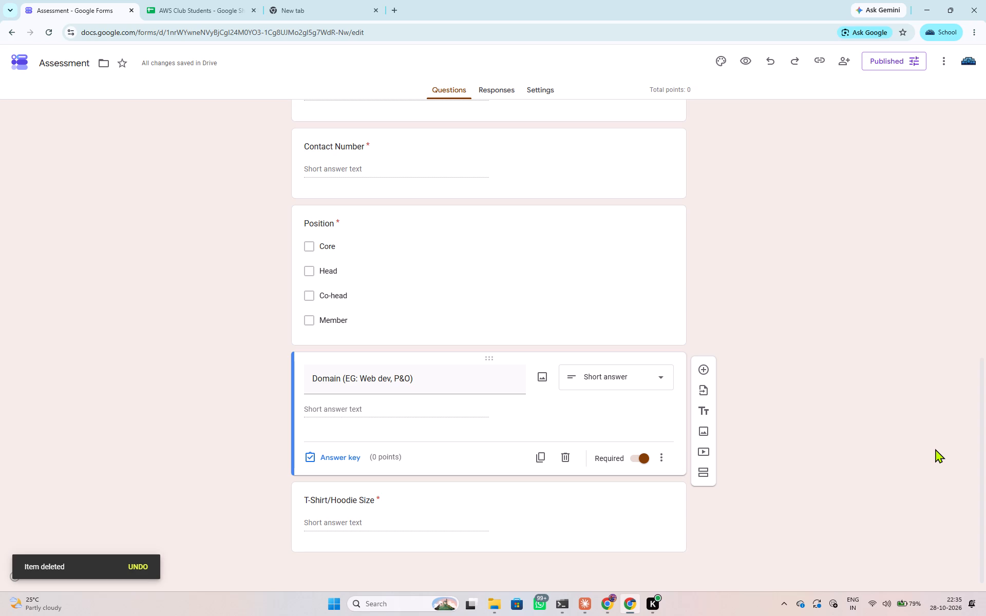
# Select the form description under the AWS SBG x Vcloudops title and look over the questions below it.
pyautogui.scroll(14, 875, 357)
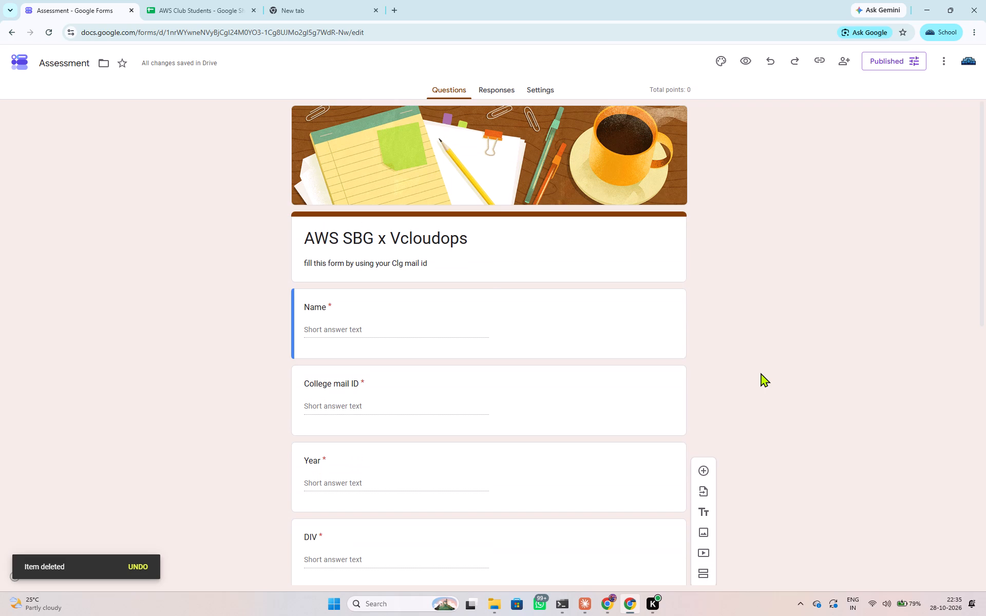
pyautogui.click(480, 257)
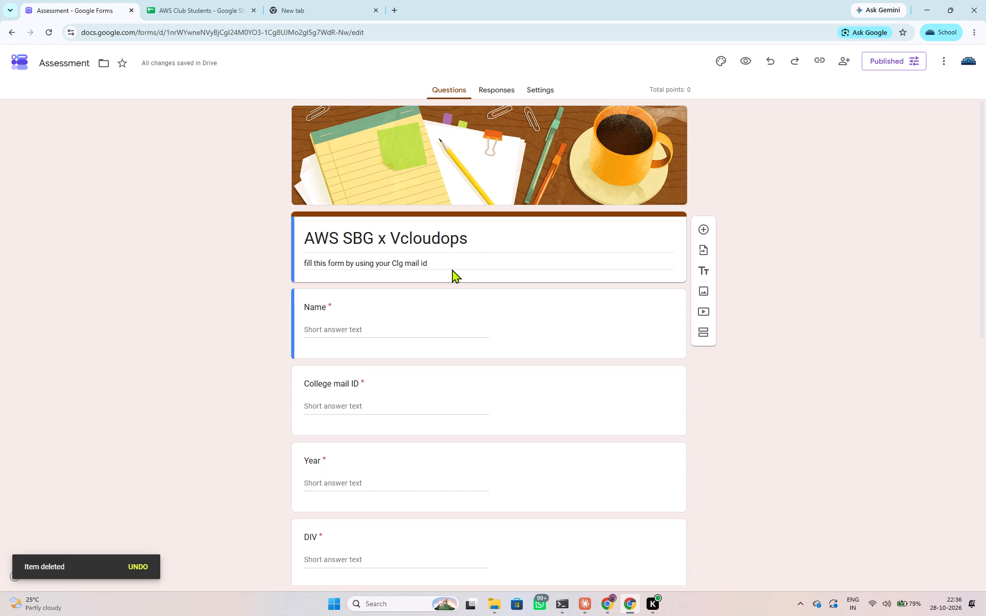
pyautogui.moveTo(448, 258); pyautogui.dragTo(83, 222)
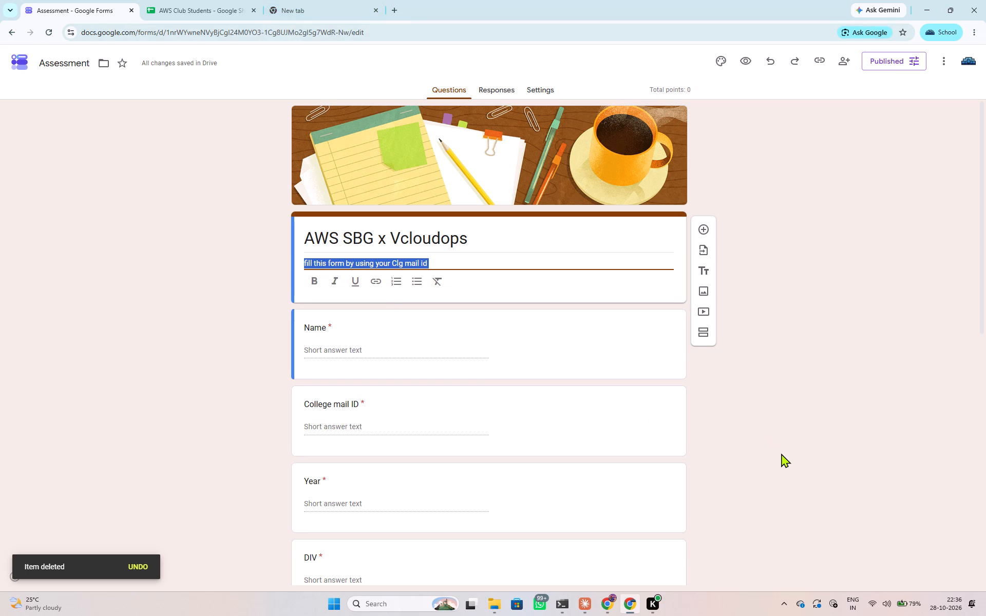
pyautogui.scroll(-5, 781, 455)
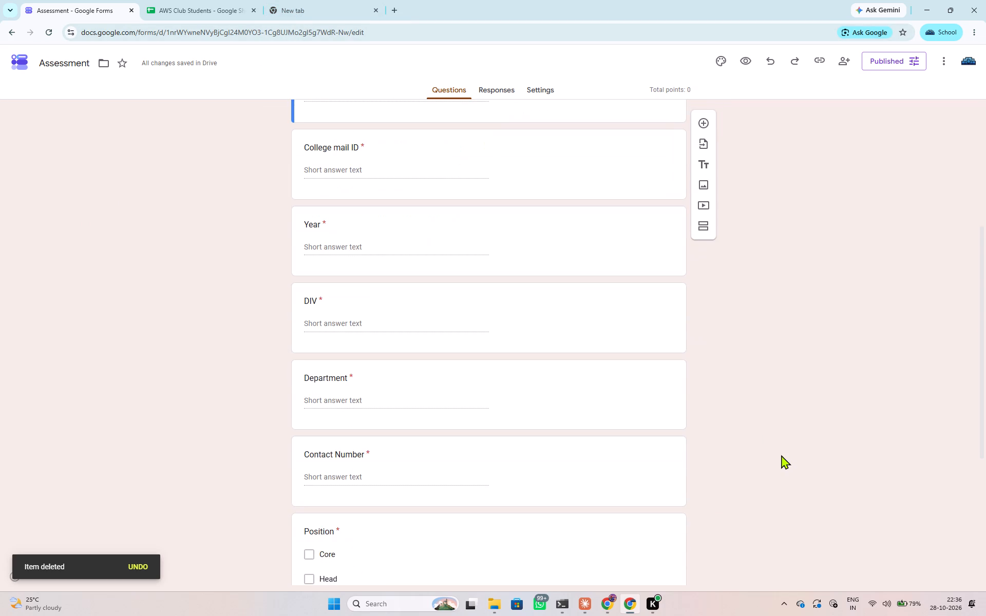
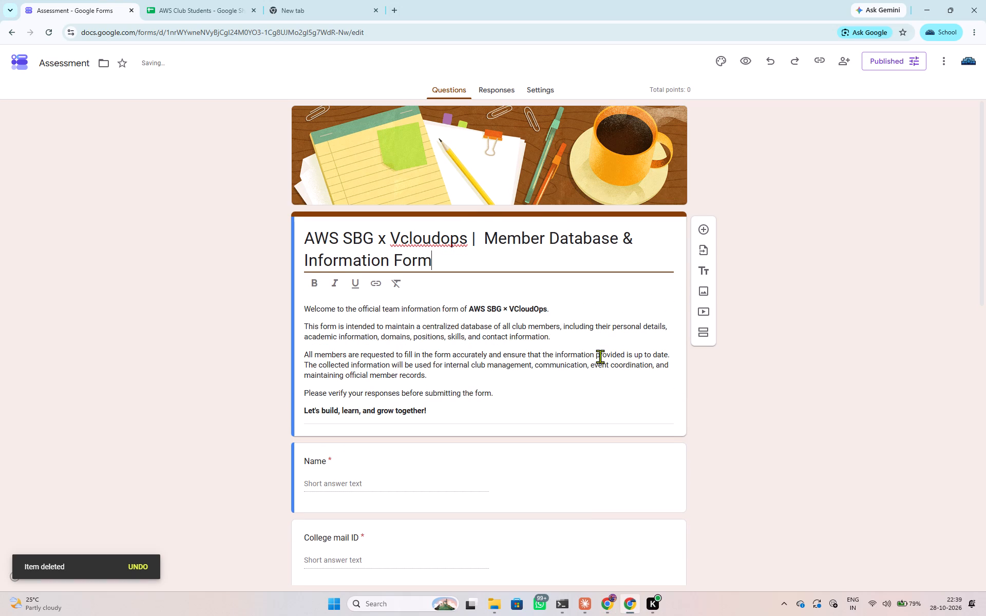
# Review the whole form, from the title and description through the questions down to T-Shirt/Hoodie Size.
pyautogui.scroll(-19, 600, 356)
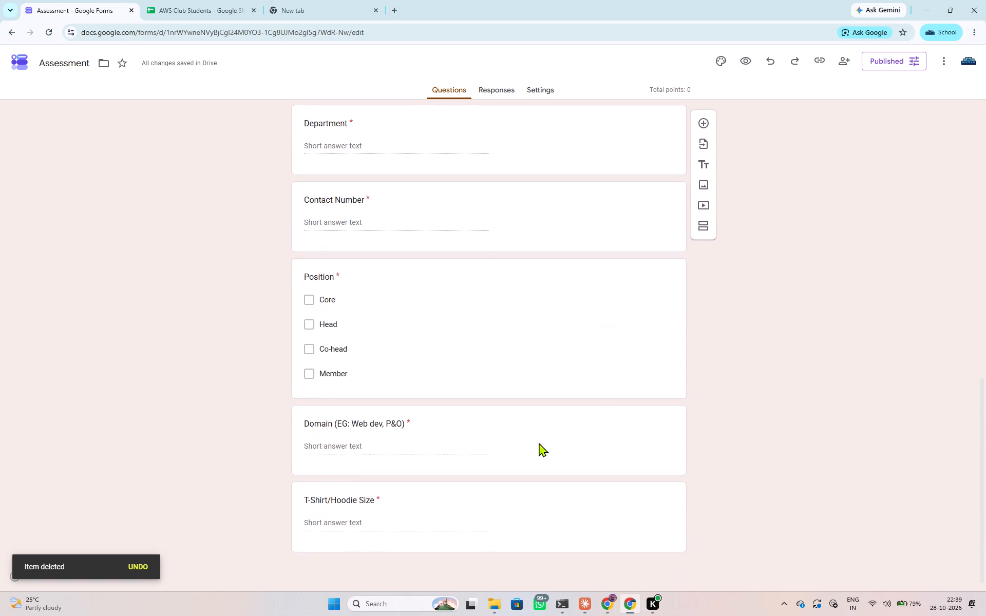
pyautogui.scroll(6, 386, 414)
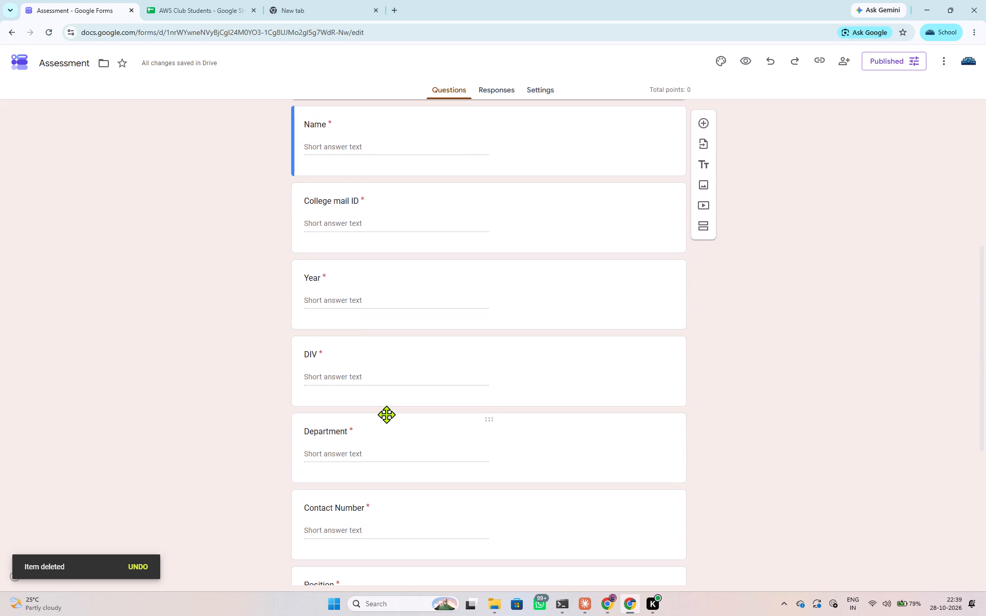
pyautogui.scroll(1, 386, 414)
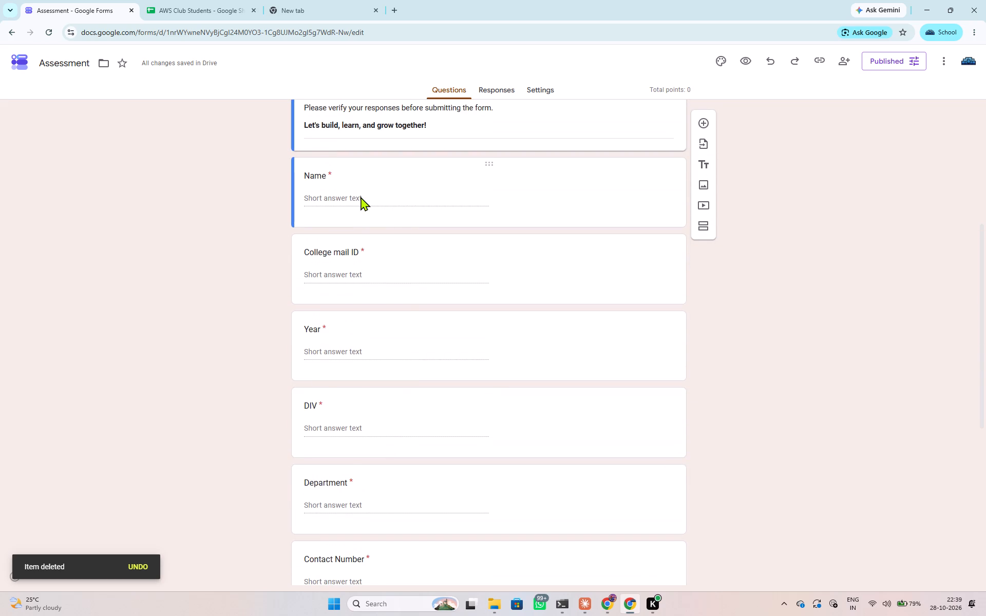
pyautogui.scroll(8, 369, 268)
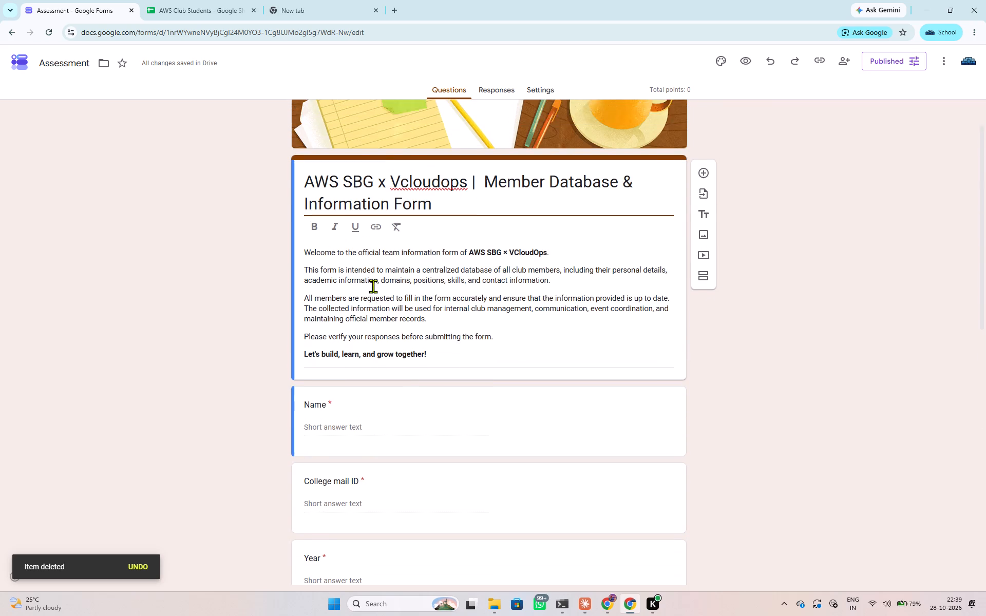
pyautogui.scroll(-7, 386, 390)
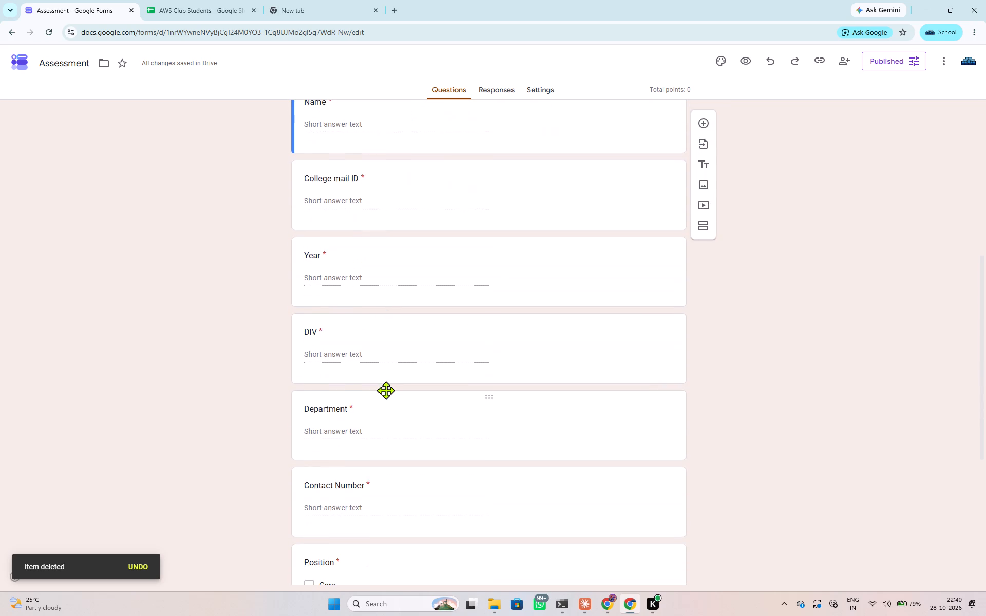
pyautogui.scroll(-3, 386, 390)
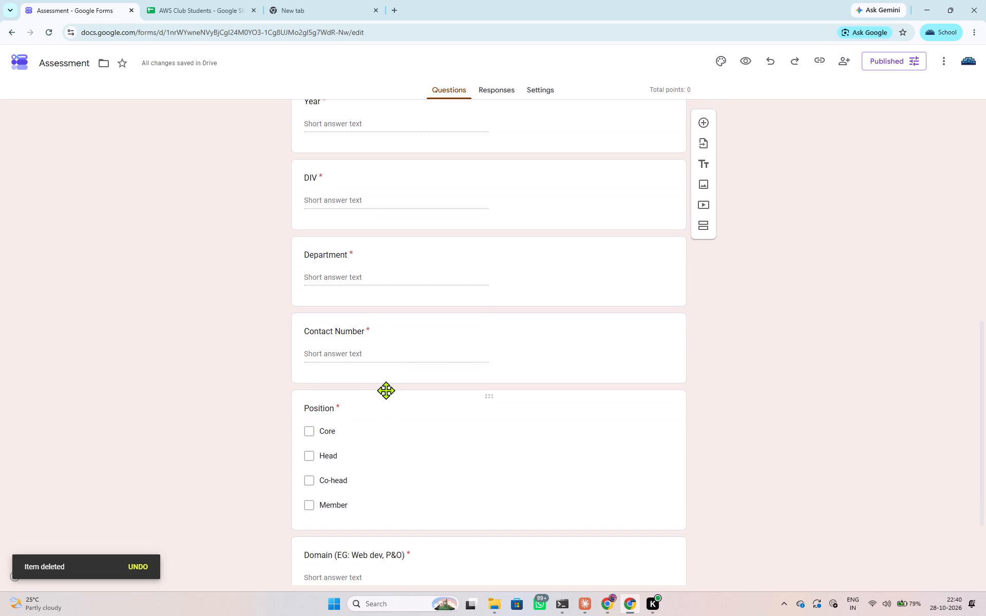
pyautogui.scroll(-1, 386, 390)
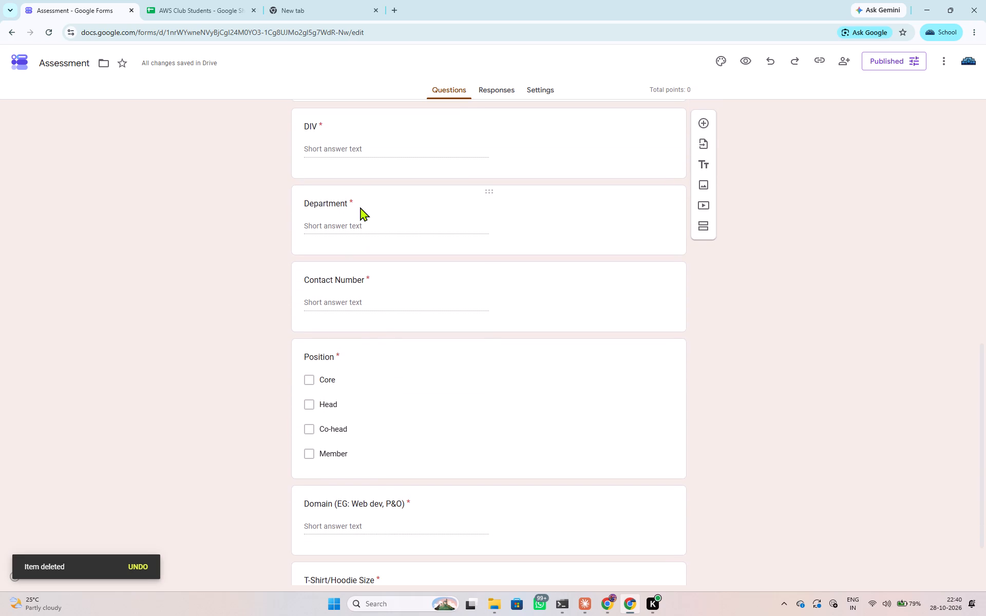
pyautogui.scroll(-5, 373, 300)
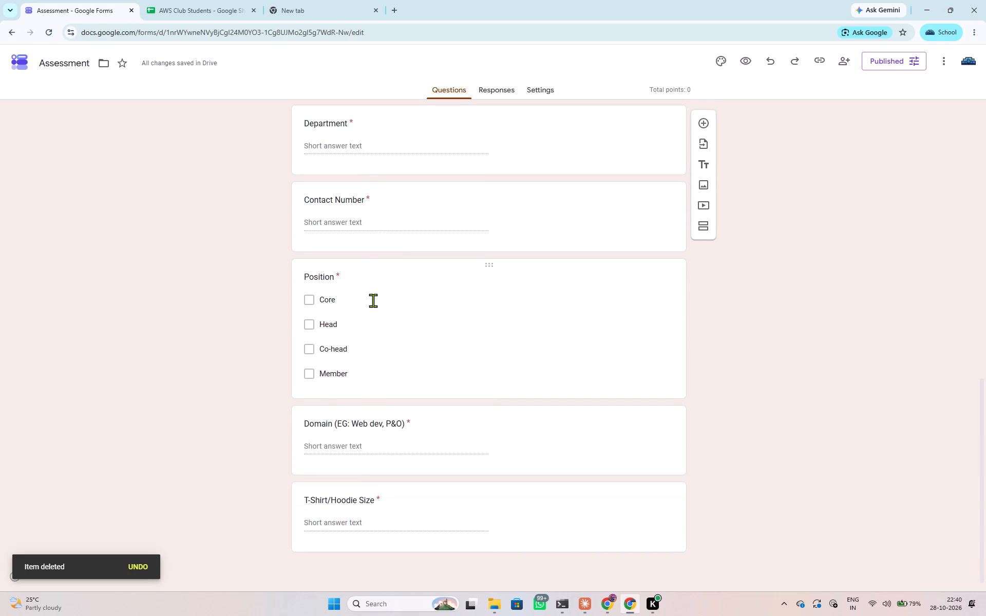
pyautogui.scroll(-1, 373, 300)
pyautogui.scroll(1, 368, 523)
pyautogui.scroll(-1, 368, 523)
pyautogui.scroll(1, 406, 498)
pyautogui.scroll(-1, 406, 498)
pyautogui.scroll(13, 406, 498)
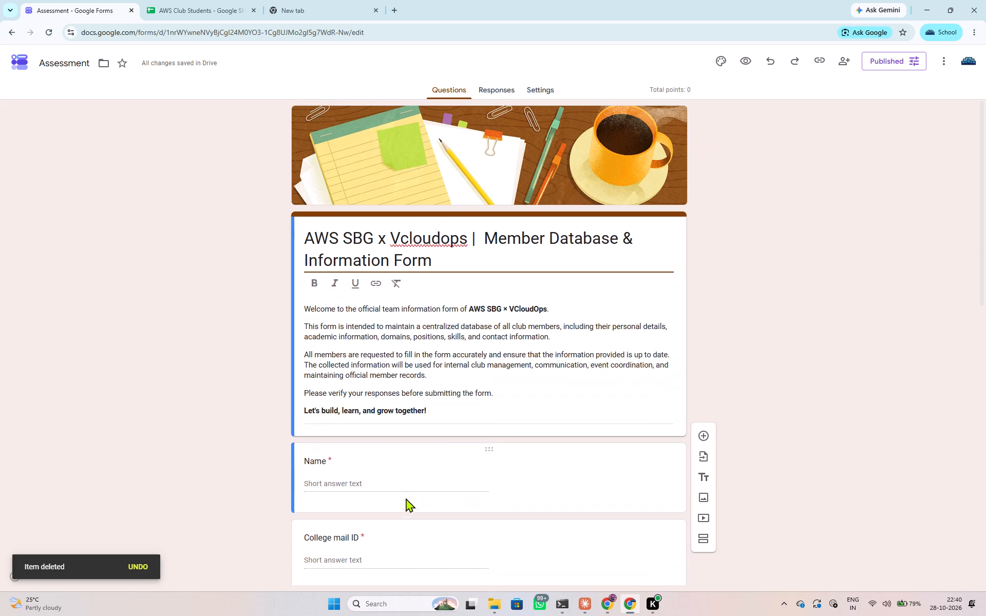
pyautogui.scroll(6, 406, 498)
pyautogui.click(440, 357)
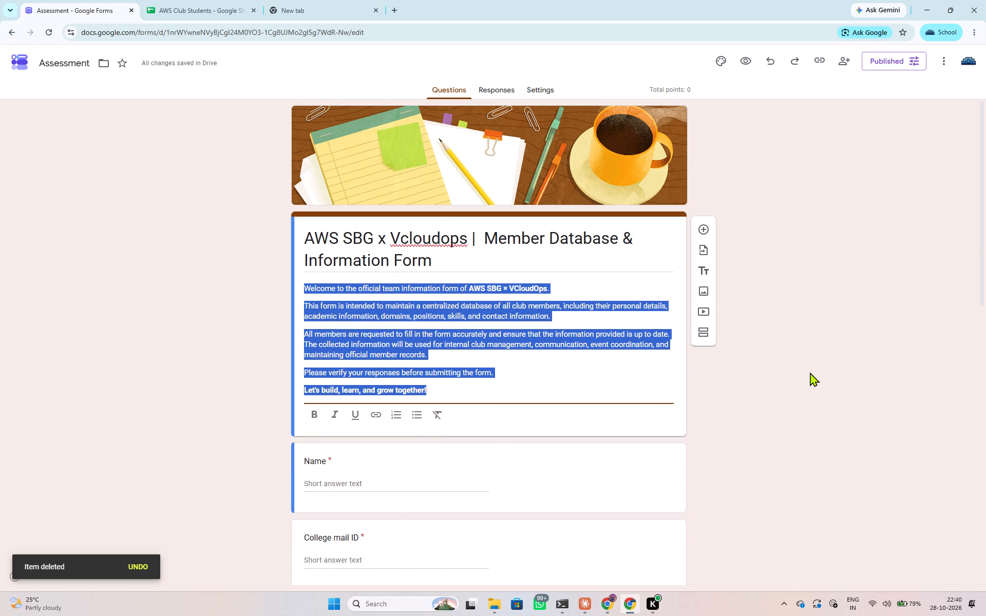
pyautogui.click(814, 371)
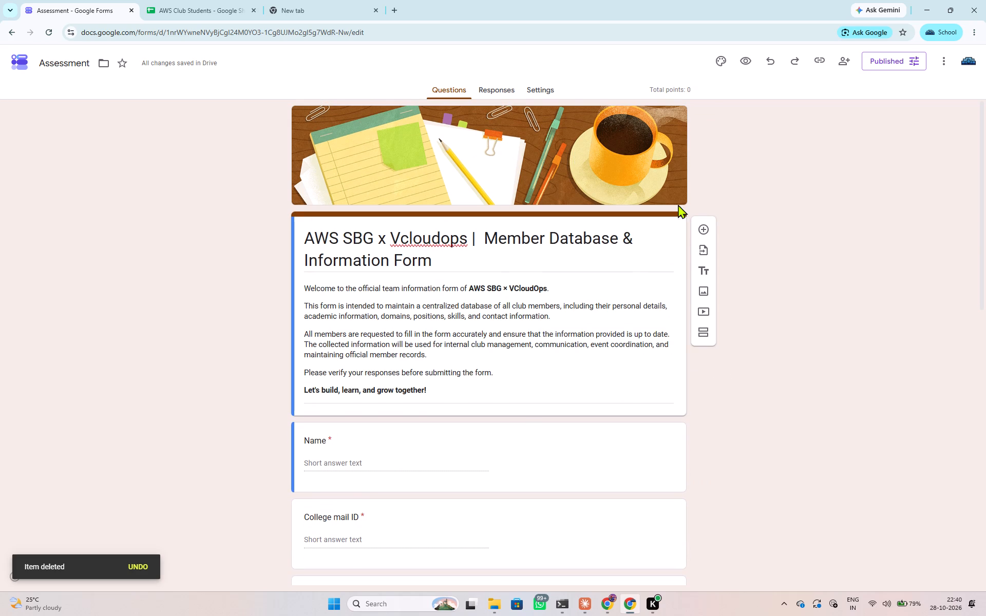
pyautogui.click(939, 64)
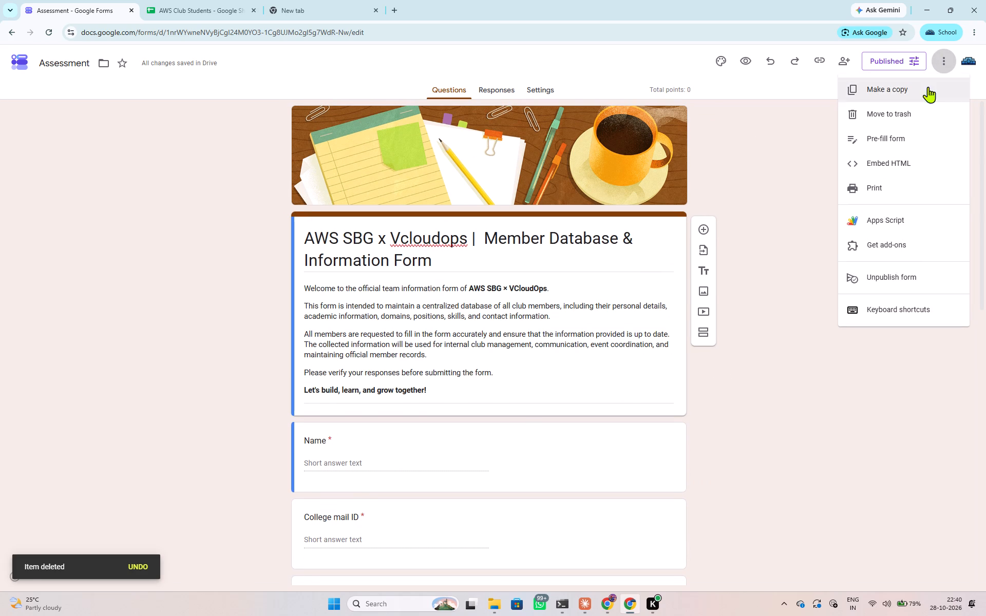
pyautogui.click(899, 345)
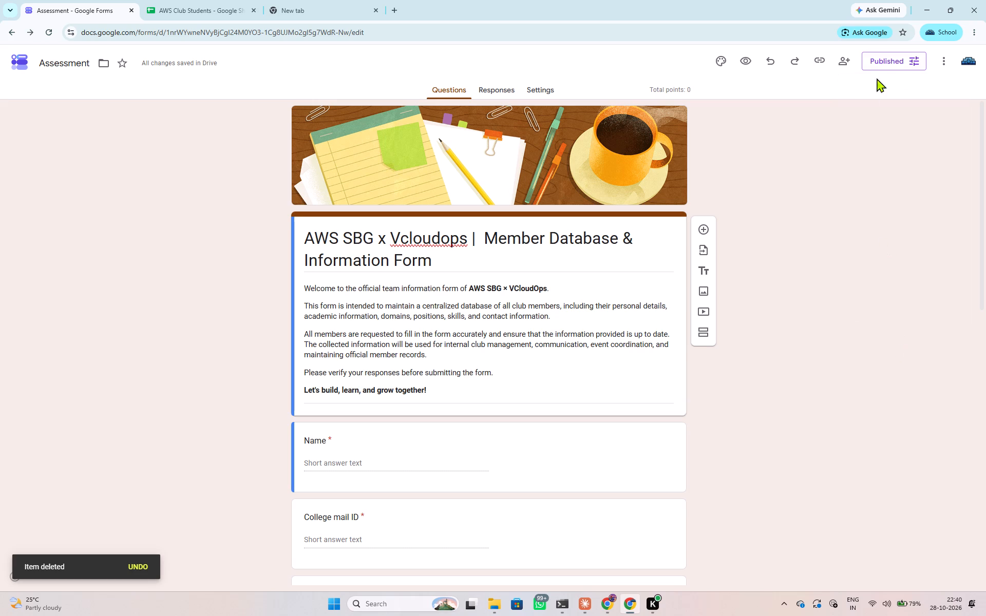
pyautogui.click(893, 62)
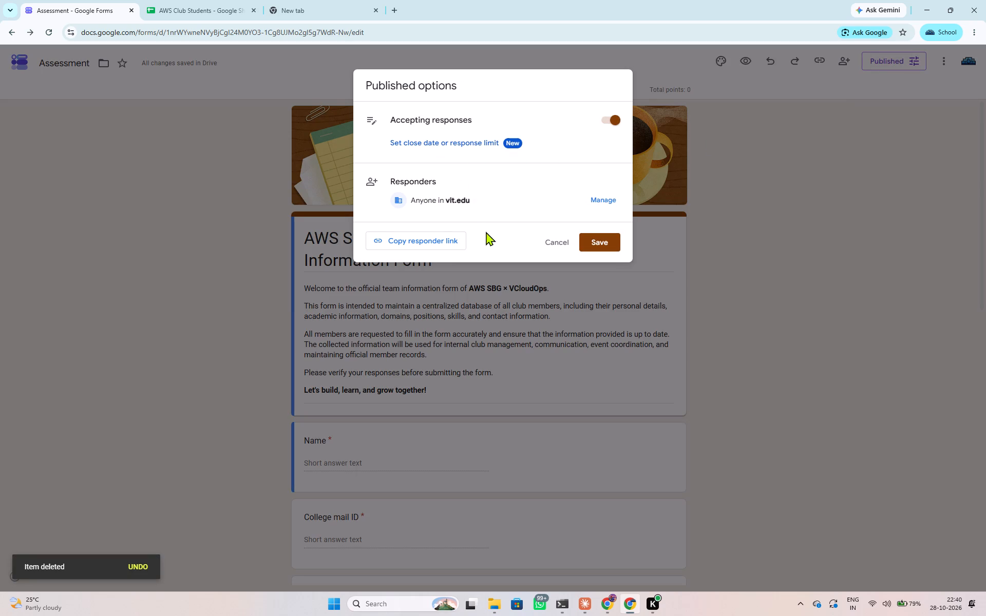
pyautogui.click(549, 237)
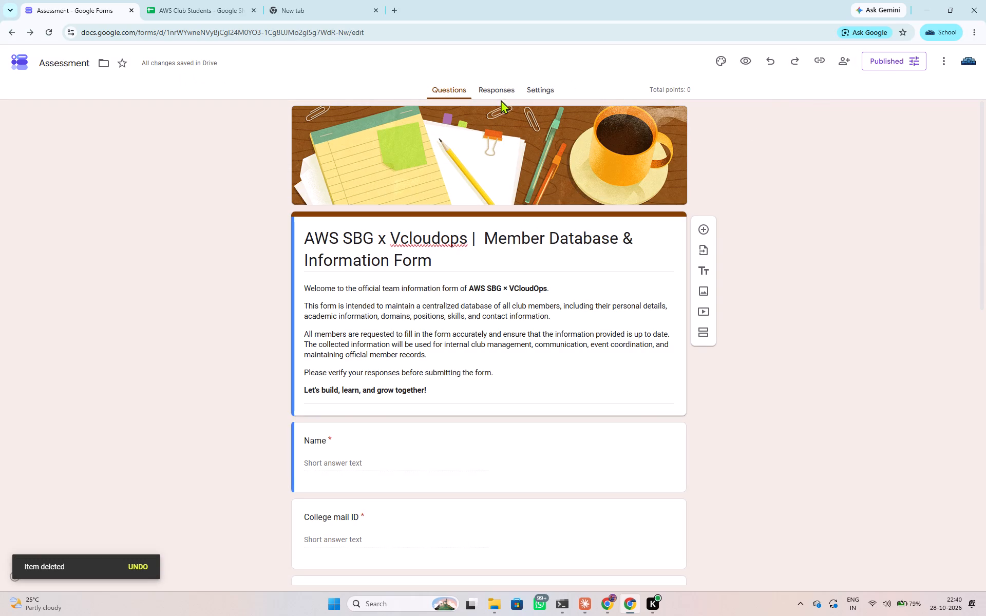
# Turn off the "Make this a quiz" option in the form's settings.
pyautogui.click(543, 91)
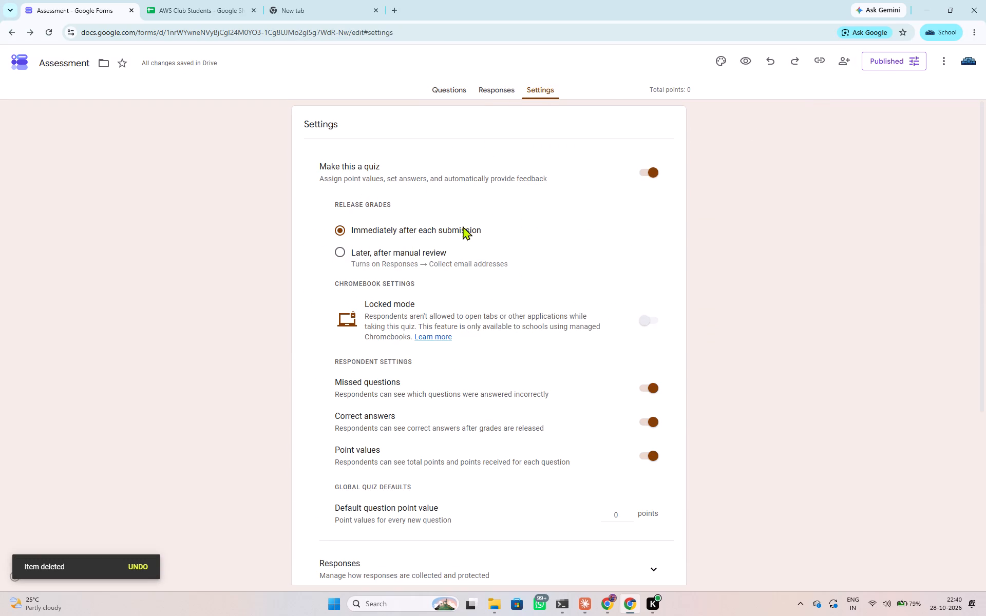
pyautogui.click(648, 166)
pyautogui.click(654, 174)
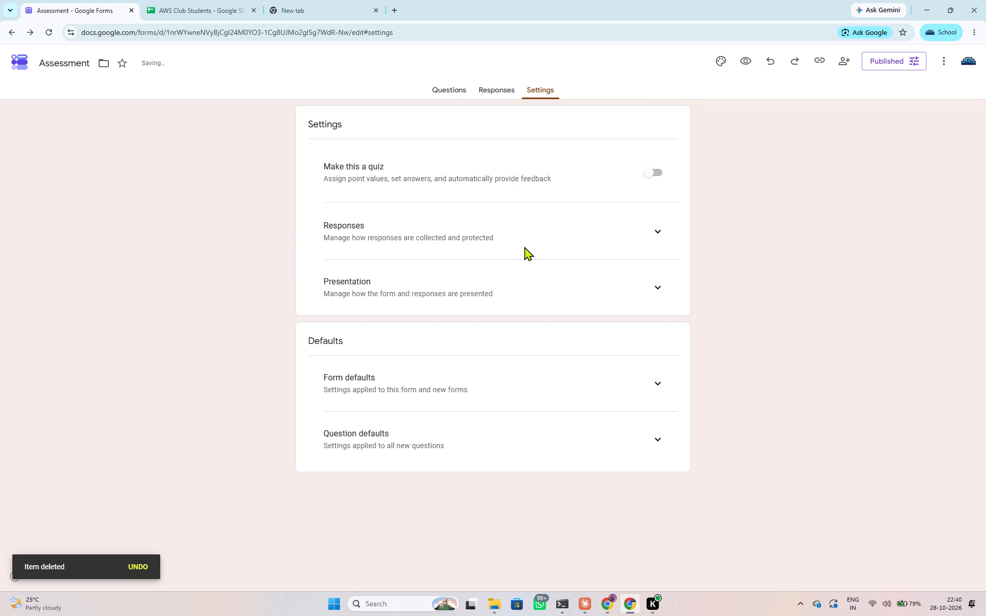
# Set the form's email address collection to Verified in the response settings.
pyautogui.click(524, 246)
pyautogui.click(658, 232)
pyautogui.scroll(-1, 533, 266)
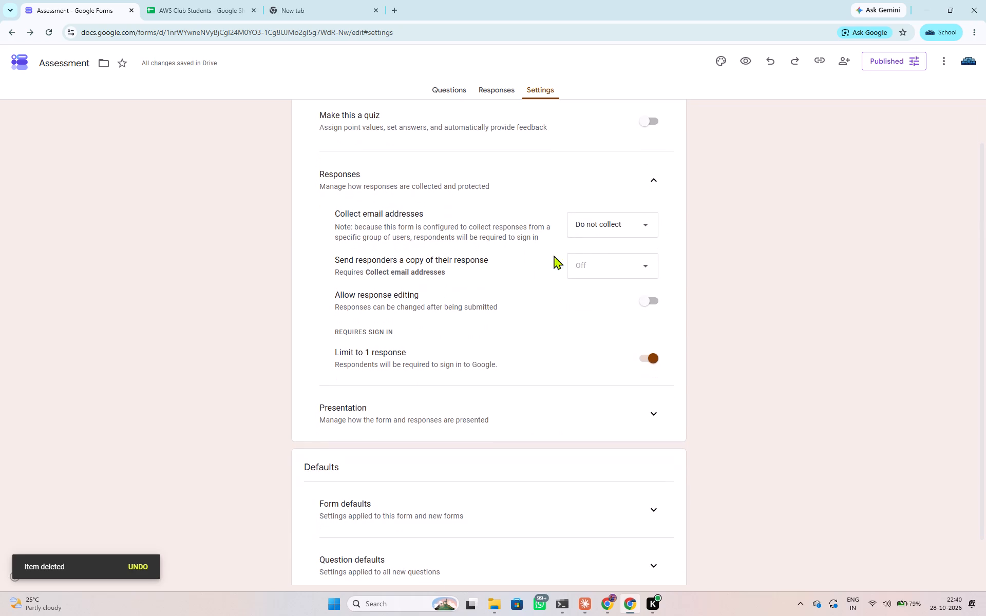
pyautogui.click(618, 224)
pyautogui.click(632, 248)
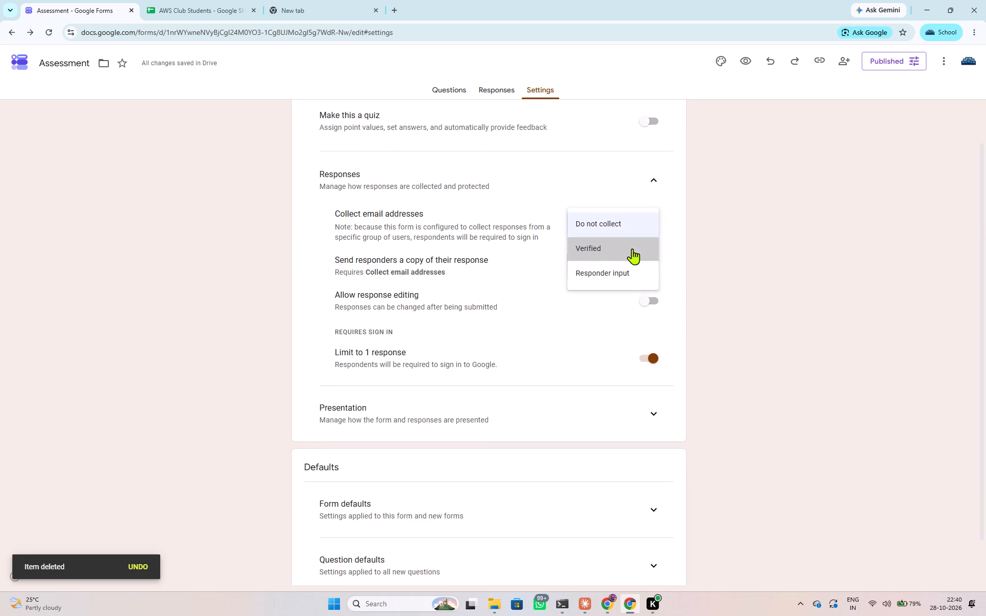
# Review the remaining response, presentation, form default and question default settings, plus the form's published options.
pyautogui.click(616, 257)
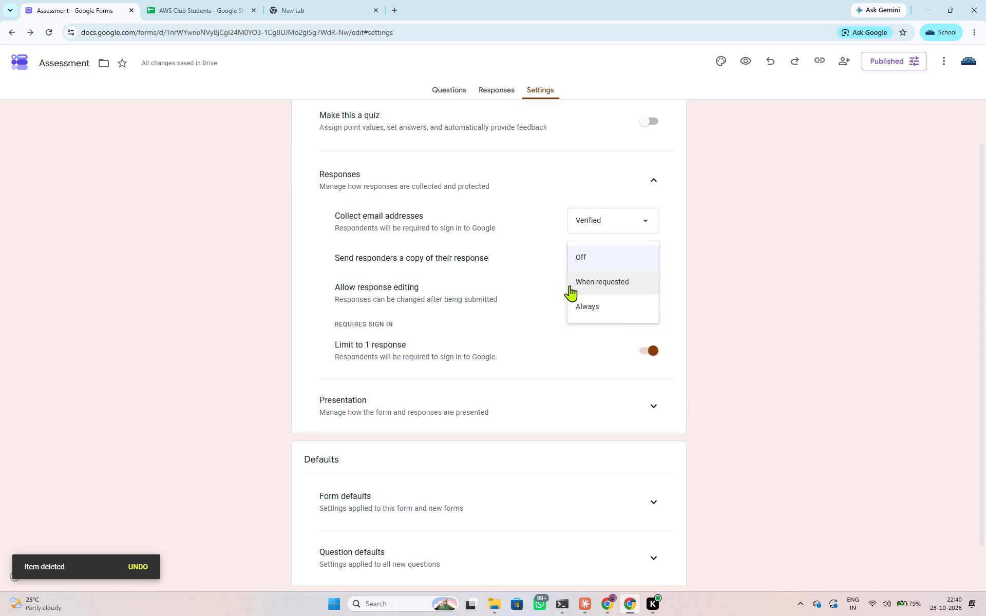
pyautogui.click(295, 189)
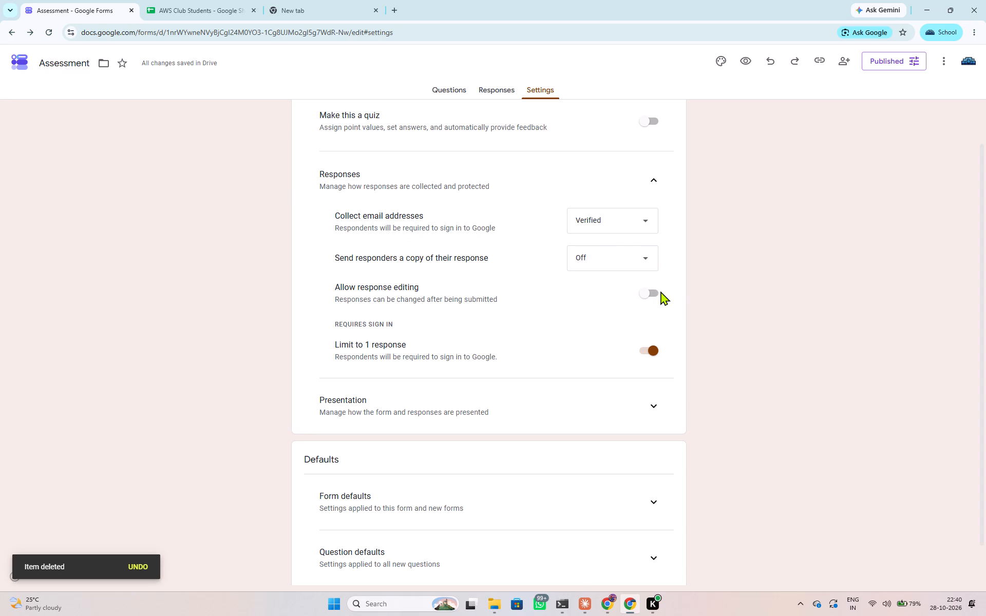
pyautogui.scroll(-2, 656, 297)
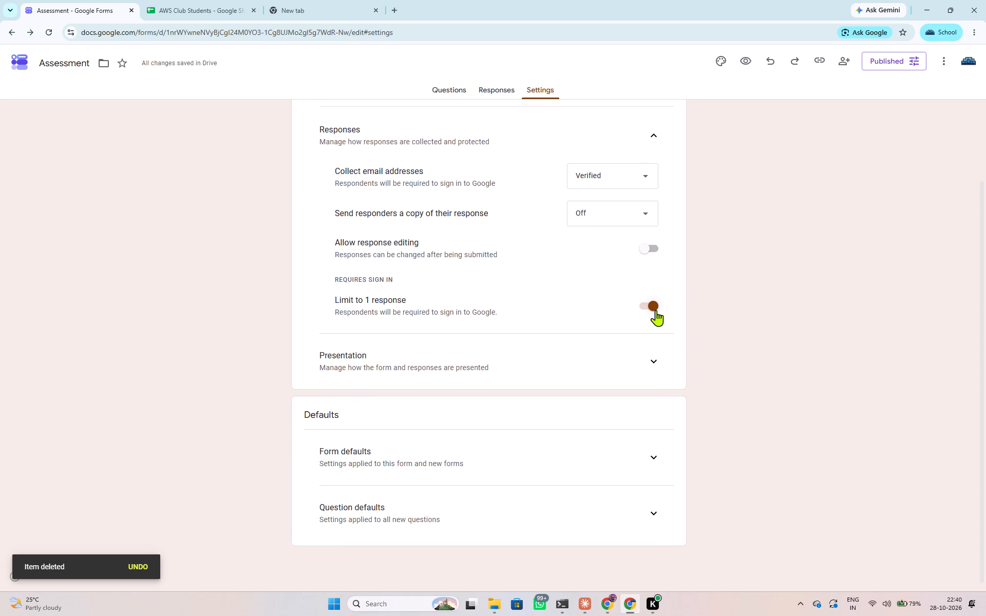
pyautogui.click(652, 359)
pyautogui.scroll(-4, 652, 359)
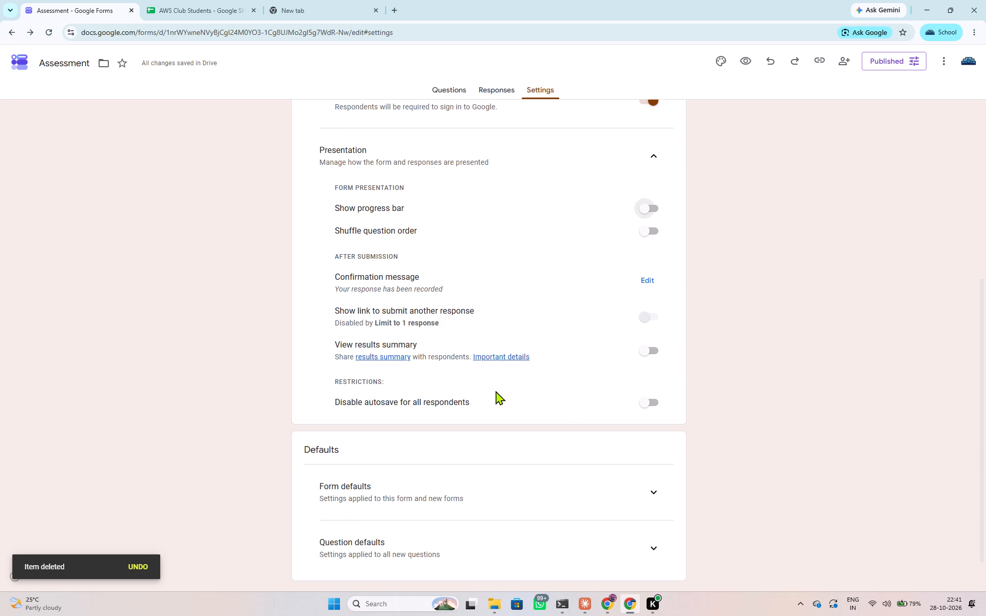
pyautogui.scroll(-6, 710, 307)
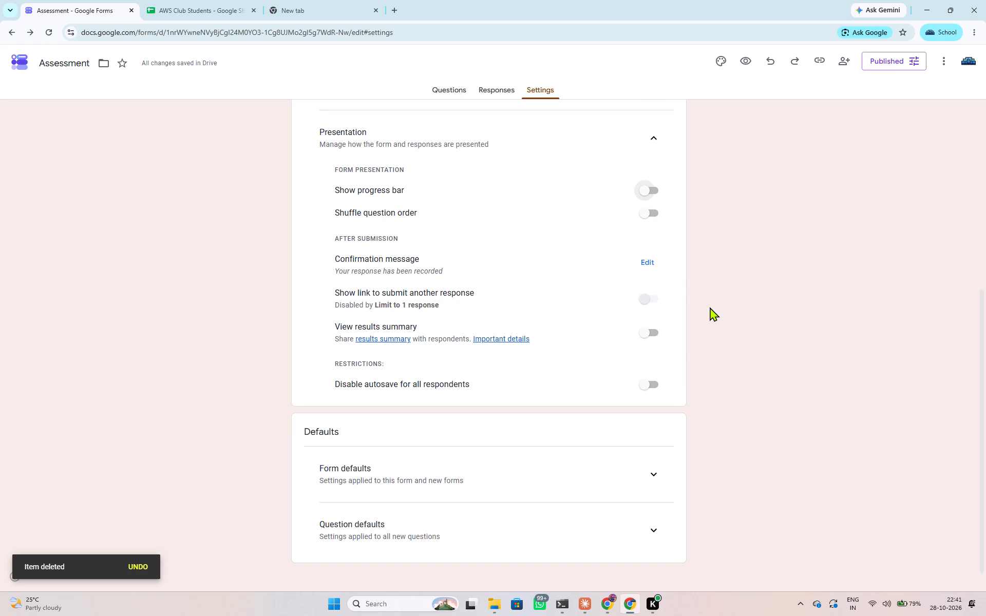
pyautogui.click(601, 452)
pyautogui.click(649, 450)
pyautogui.scroll(-6, 656, 449)
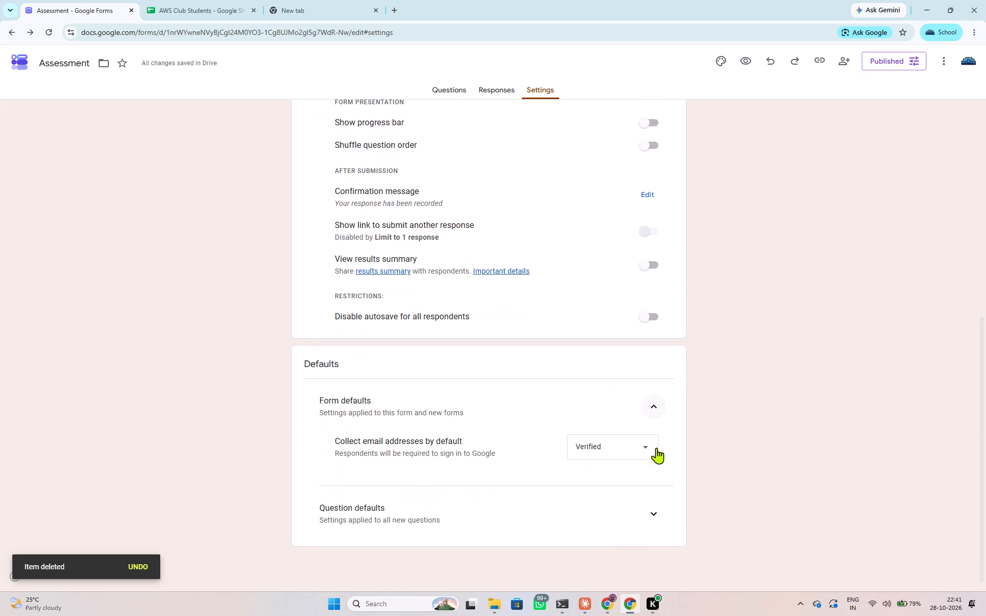
pyautogui.click(658, 507)
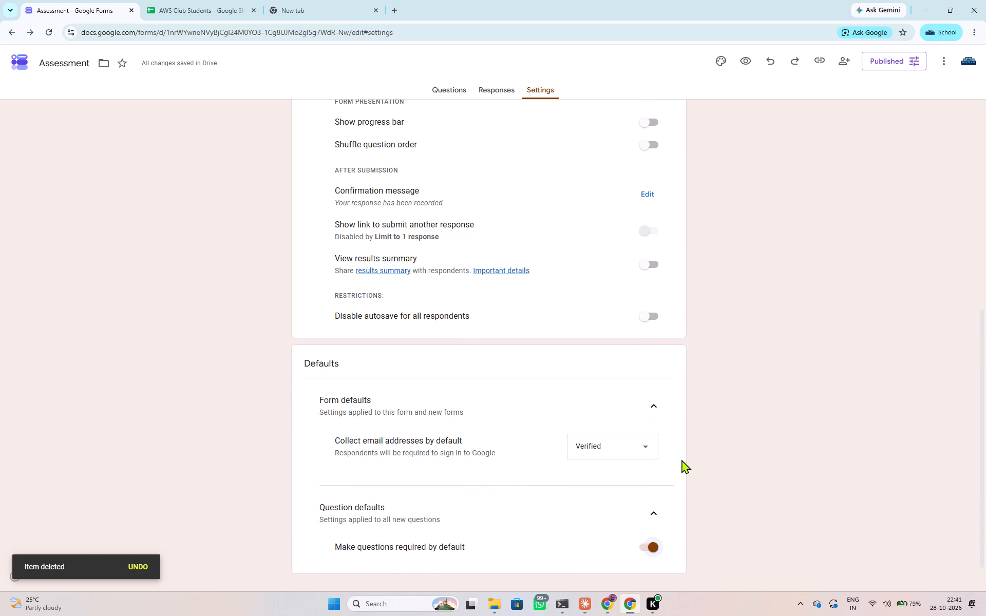
pyautogui.scroll(-6, 681, 459)
pyautogui.scroll(20, 682, 458)
pyautogui.scroll(1, 682, 458)
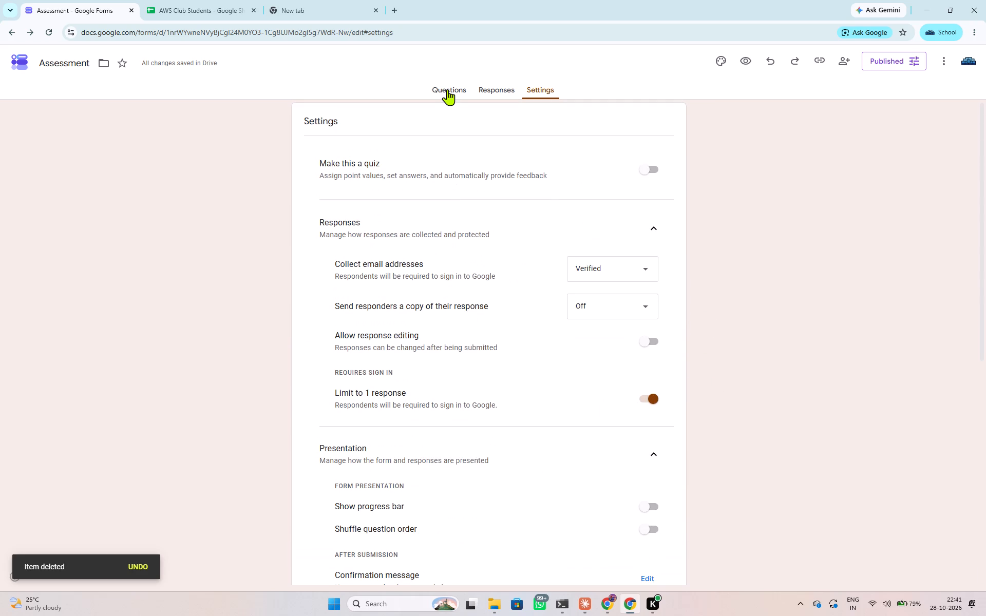
pyautogui.click(904, 58)
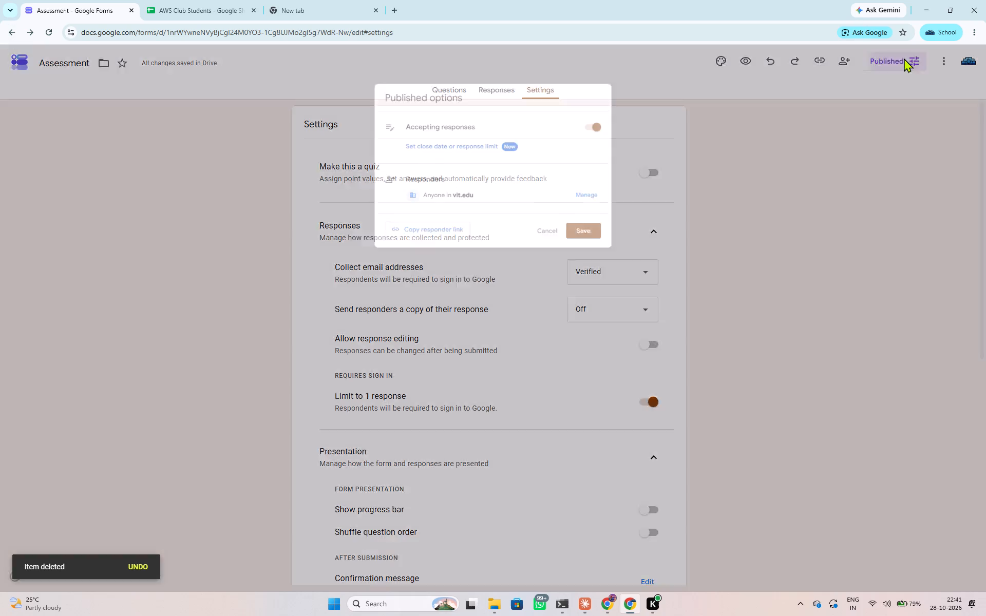
pyautogui.moveTo(828, 203); pyautogui.dragTo(821, 203)
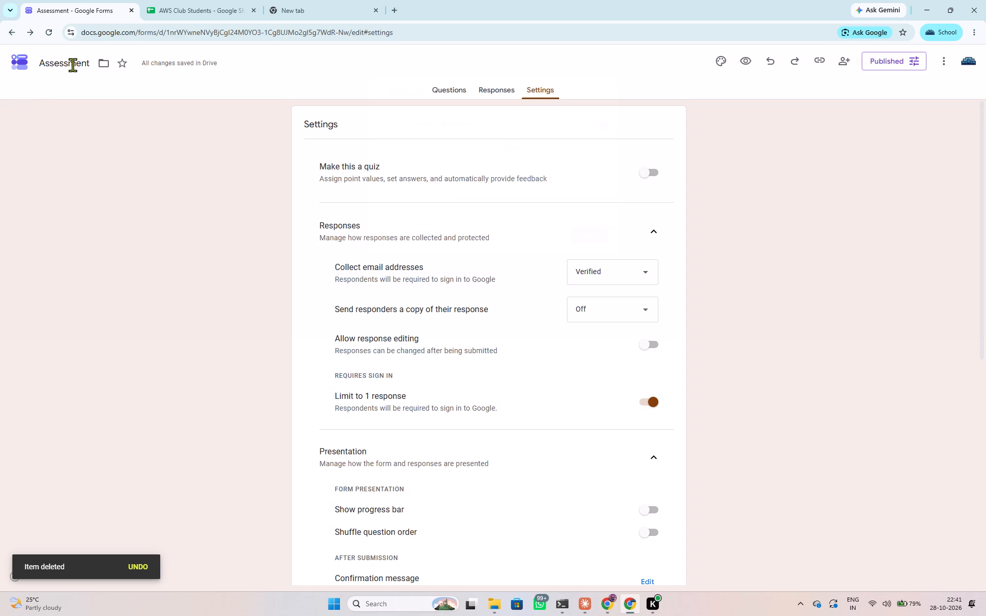
pyautogui.click(72, 65)
pyautogui.click(181, 0)
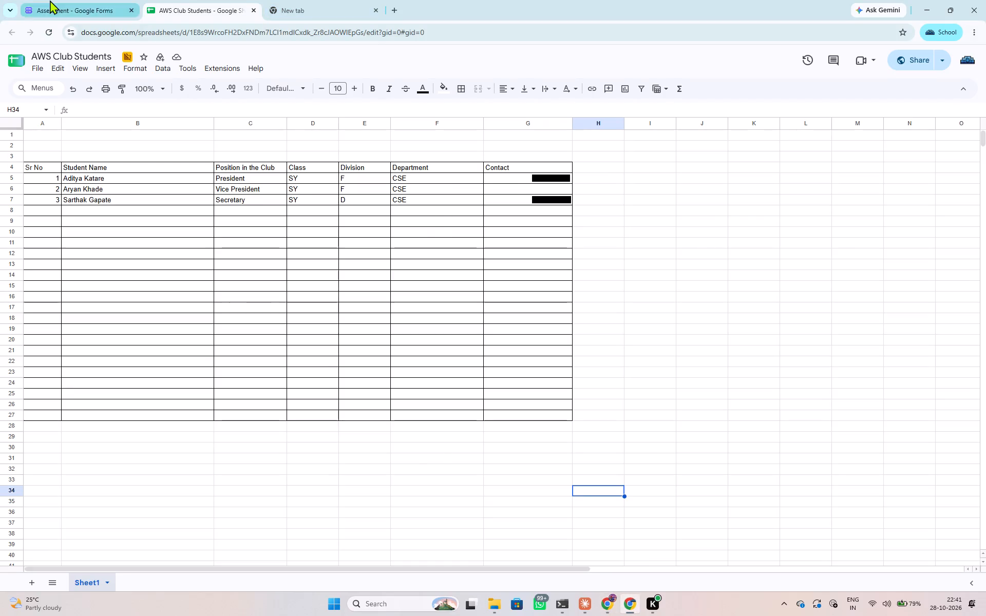
# Rename the Google Forms file to "Member Database & Information Form" using the copied phrase.
pyautogui.click(50, 0)
pyautogui.hotkey('ctrl', 'a')
pyautogui.hotkey('ctrl', 'v')
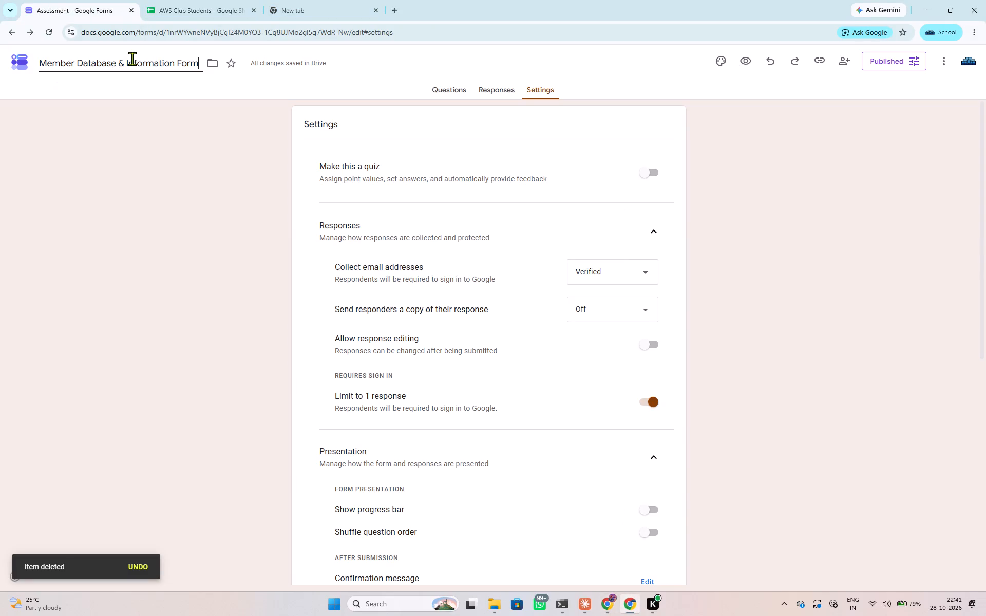
pyautogui.click(170, 227)
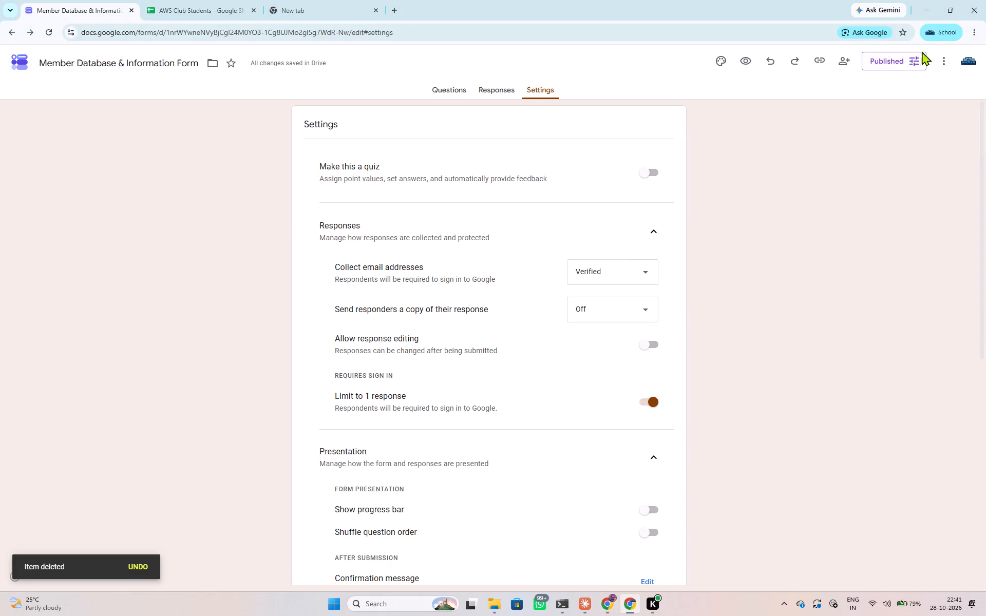
# Copy the form's responder link as a shortened URL and save the published options.
pyautogui.click(902, 67)
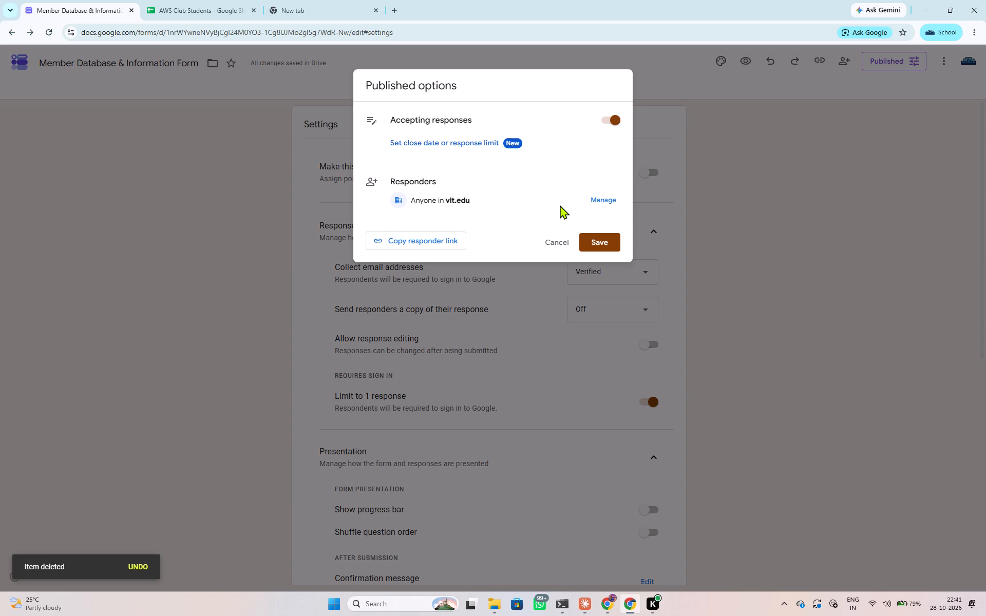
pyautogui.click(394, 238)
pyautogui.click(384, 310)
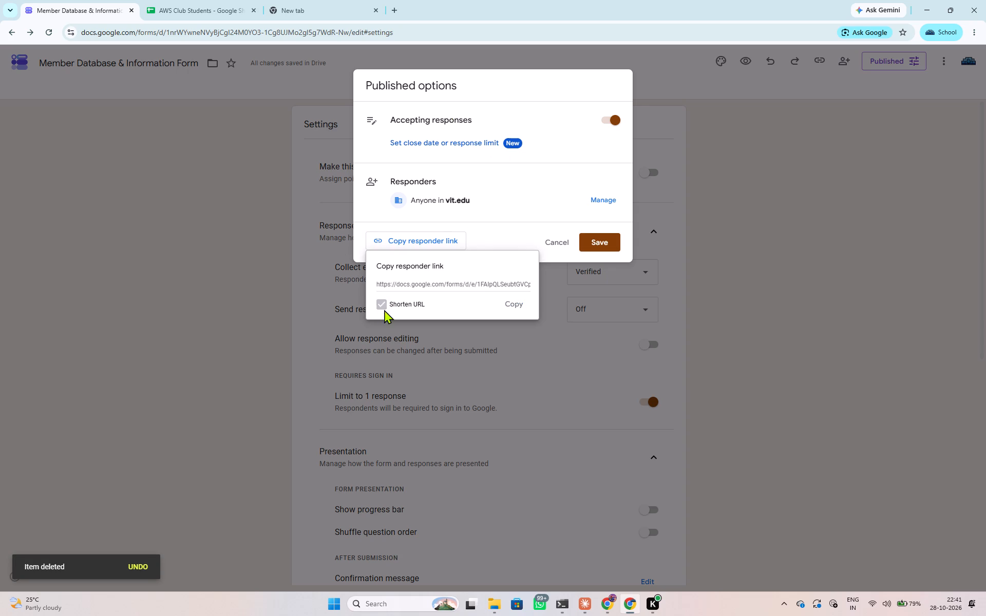
pyautogui.click(519, 309)
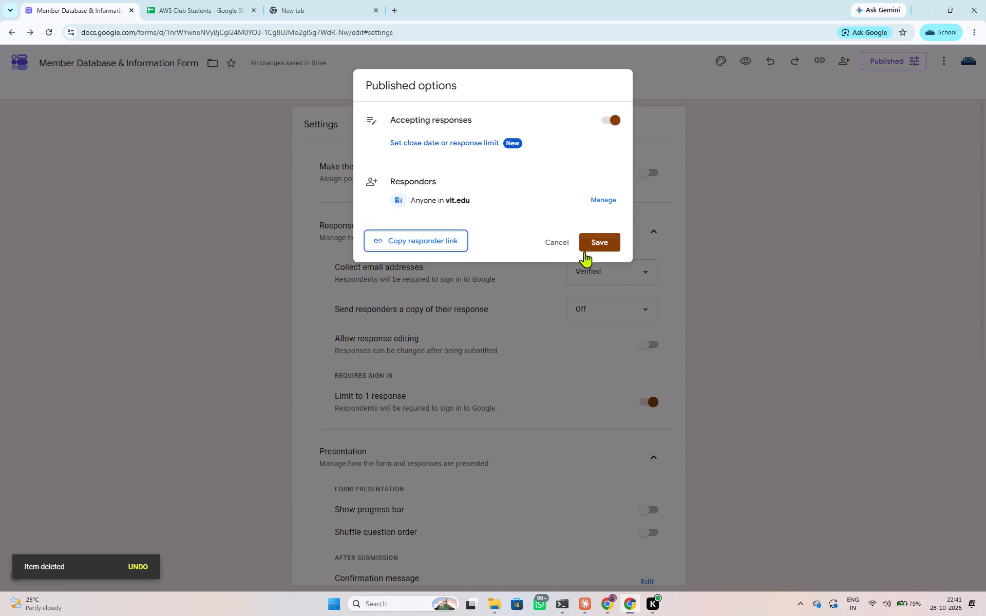
pyautogui.click(608, 240)
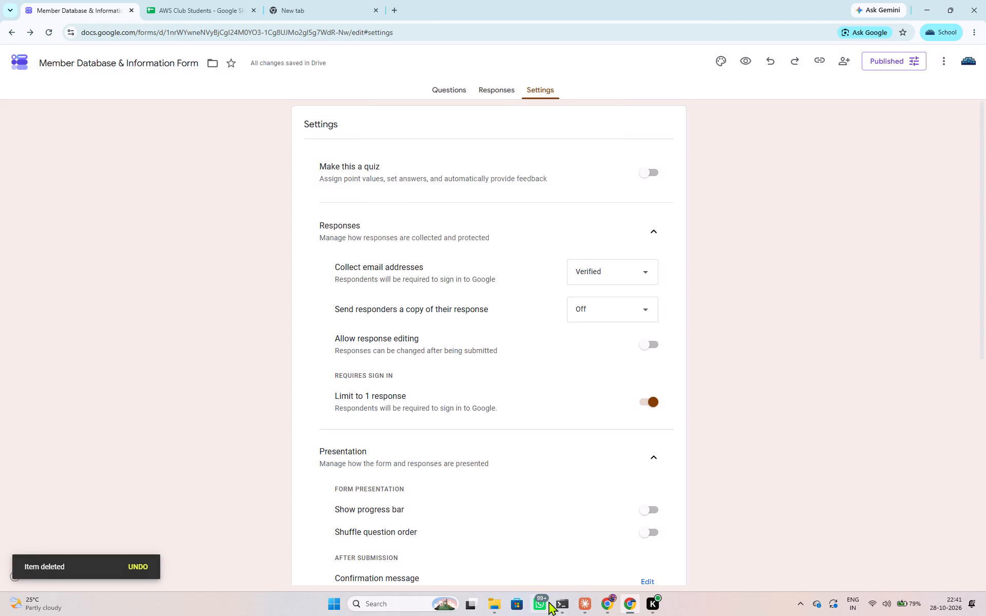
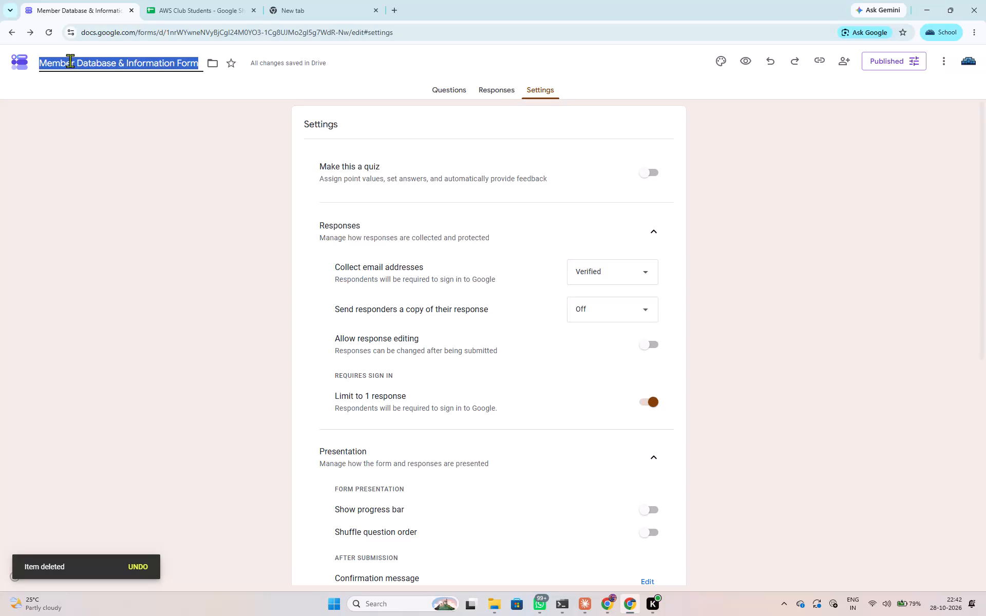
# Copy the form's document name "Member Database & Information Form" and leave the name field.
pyautogui.hotkey('ctrl', 'c')
pyautogui.click(67, 183)
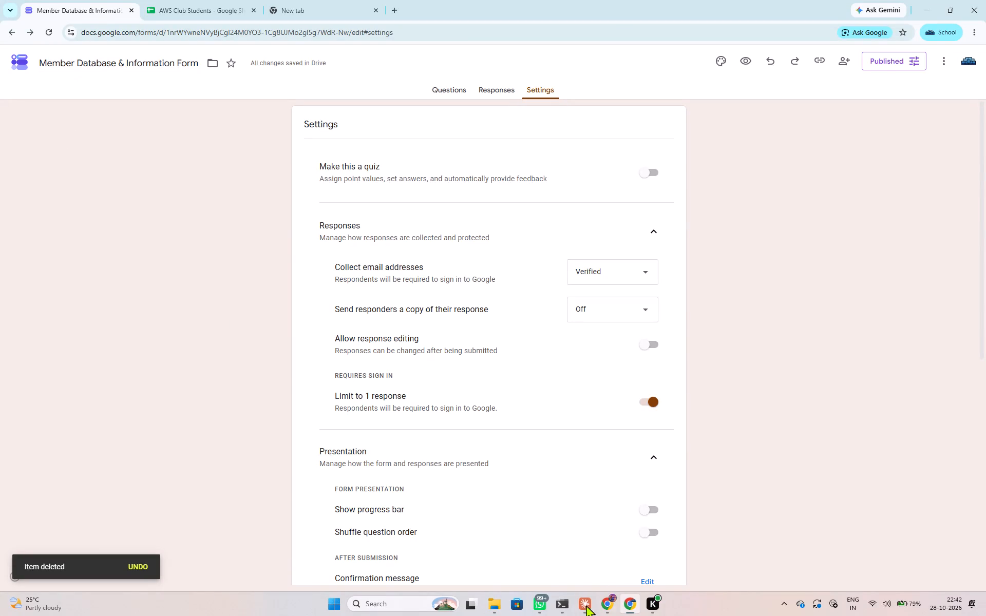
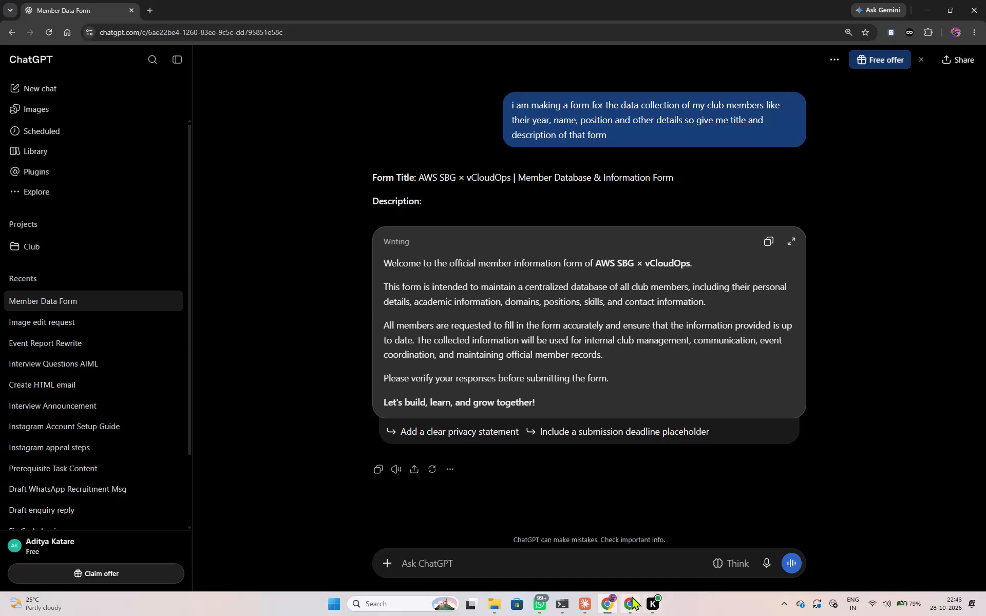
# Open a separate Chrome window under the ADITYA (vit.edu) profile from the form's browser window.
pyautogui.click(632, 596)
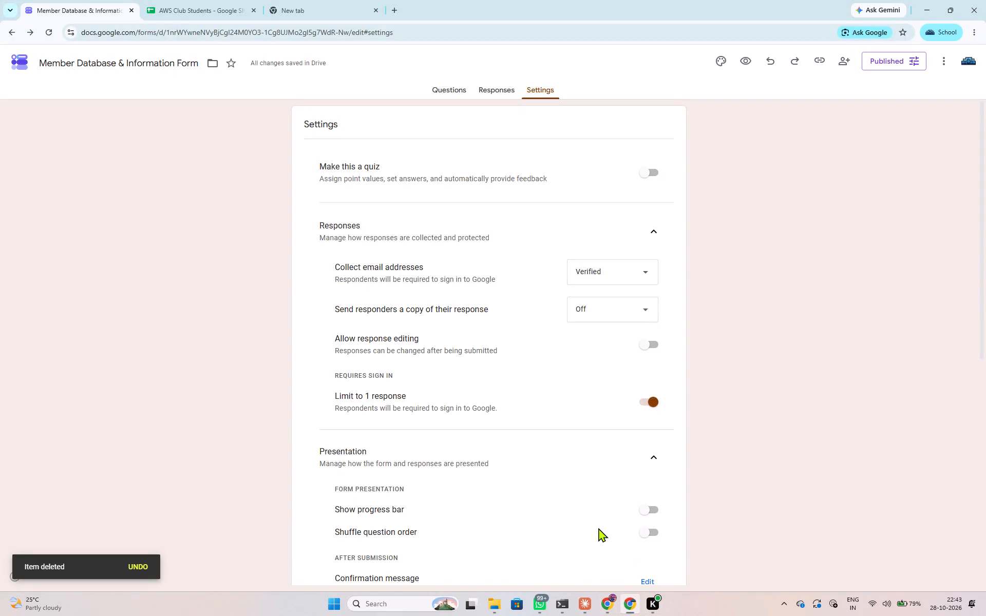
pyautogui.click(392, 6)
pyautogui.click(951, 32)
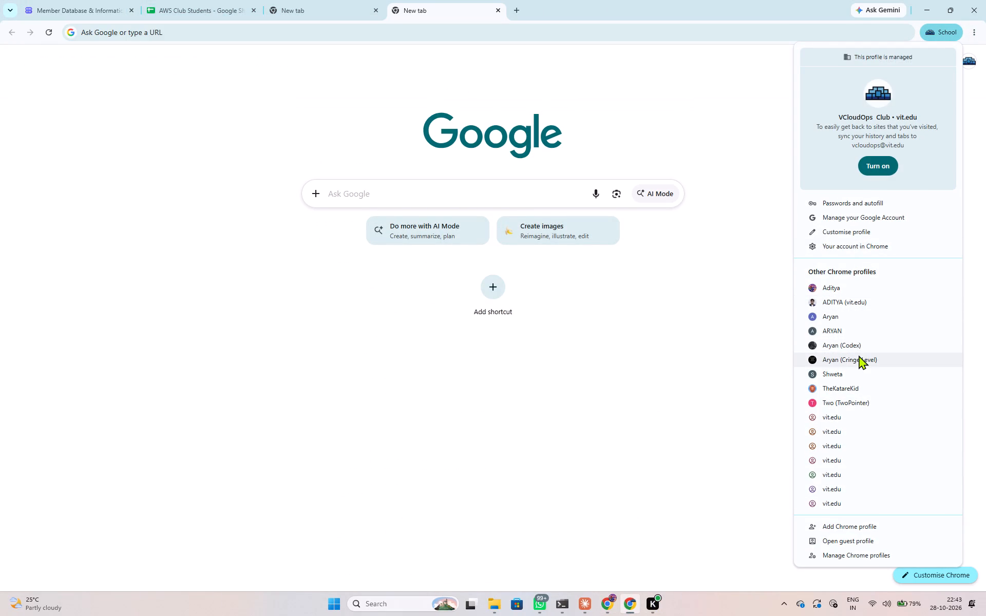
pyautogui.click(846, 304)
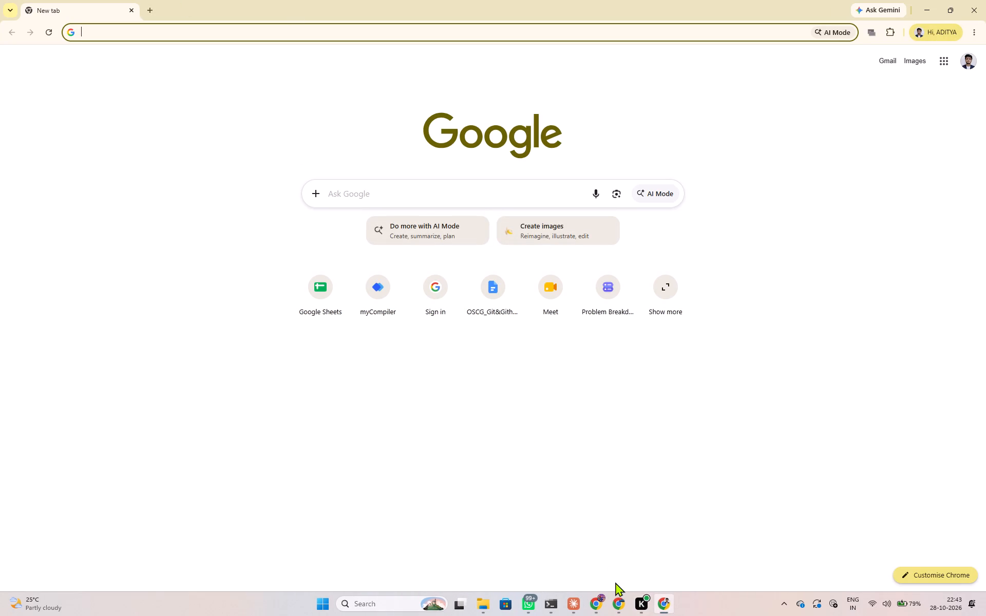
# Return to the School profile's Chrome window that holds the member form.
pyautogui.click(612, 600)
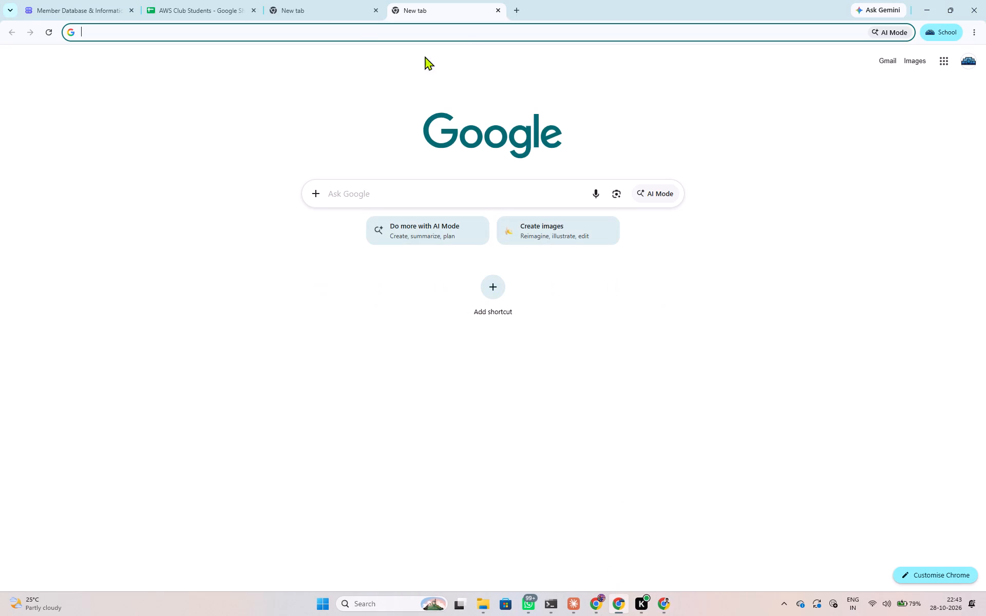
# Copy the shortened responder link of the Member Database & Information Form and save its published options.
pyautogui.click(666, 603)
pyautogui.click(619, 597)
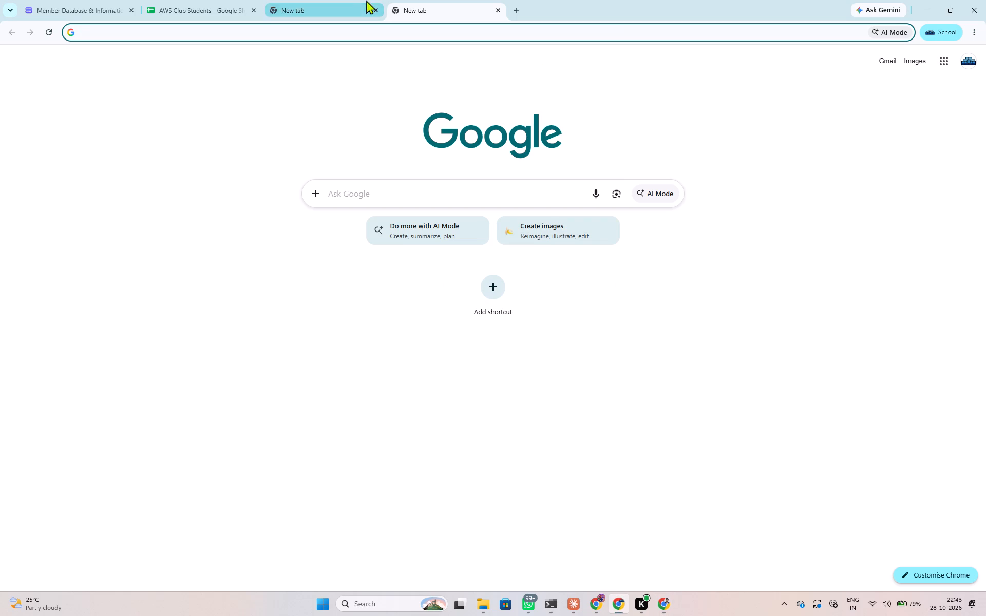
pyautogui.click(325, 0)
pyautogui.click(48, 0)
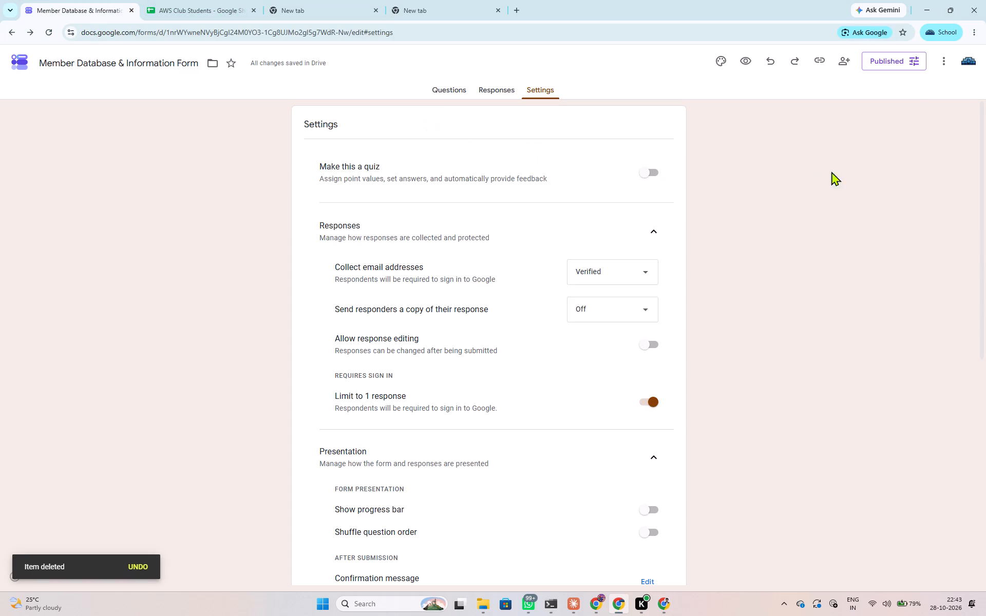
pyautogui.click(905, 69)
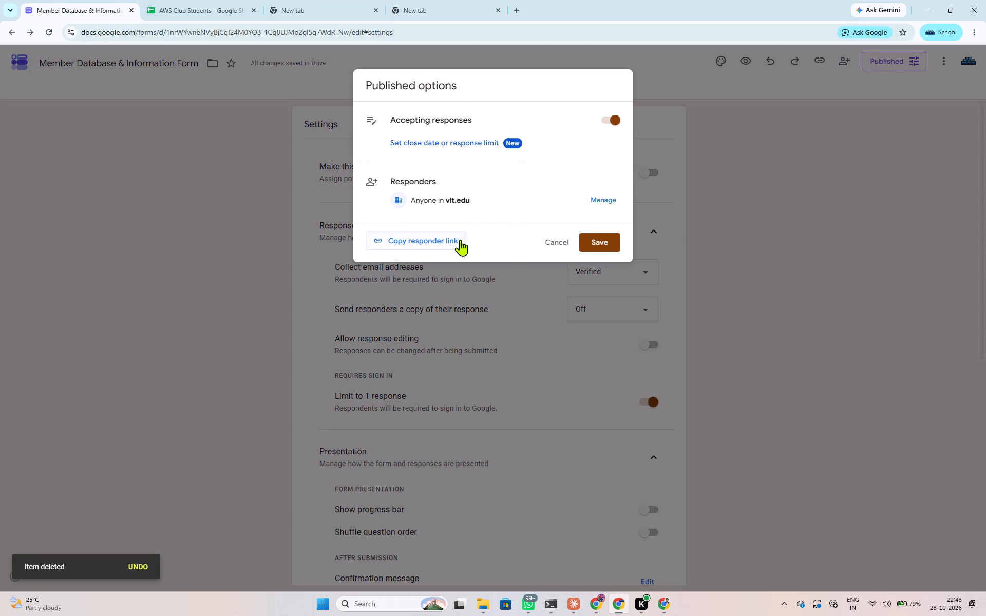
pyautogui.click(460, 241)
pyautogui.click(388, 305)
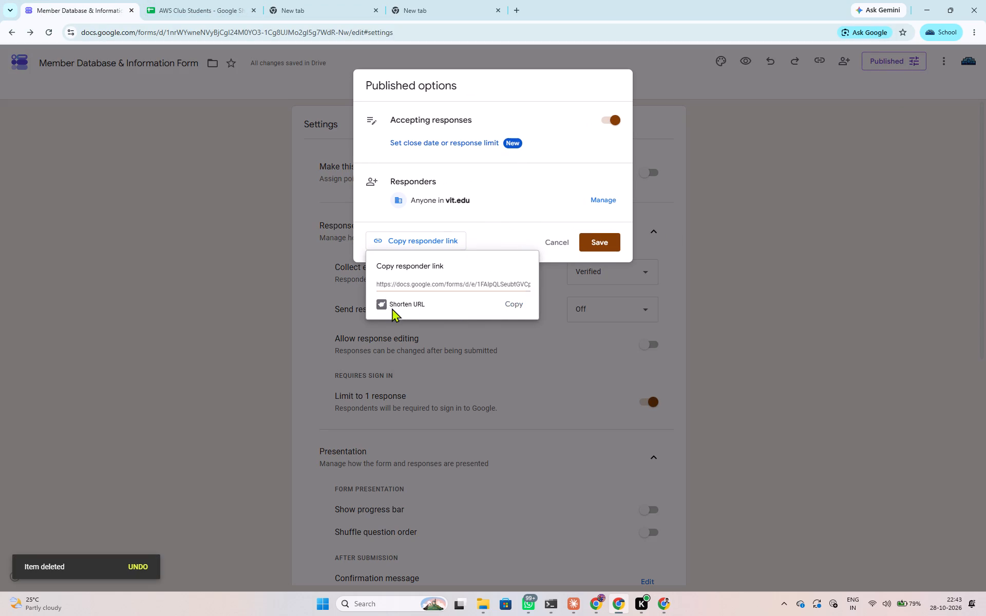
pyautogui.click(510, 305)
pyautogui.click(605, 241)
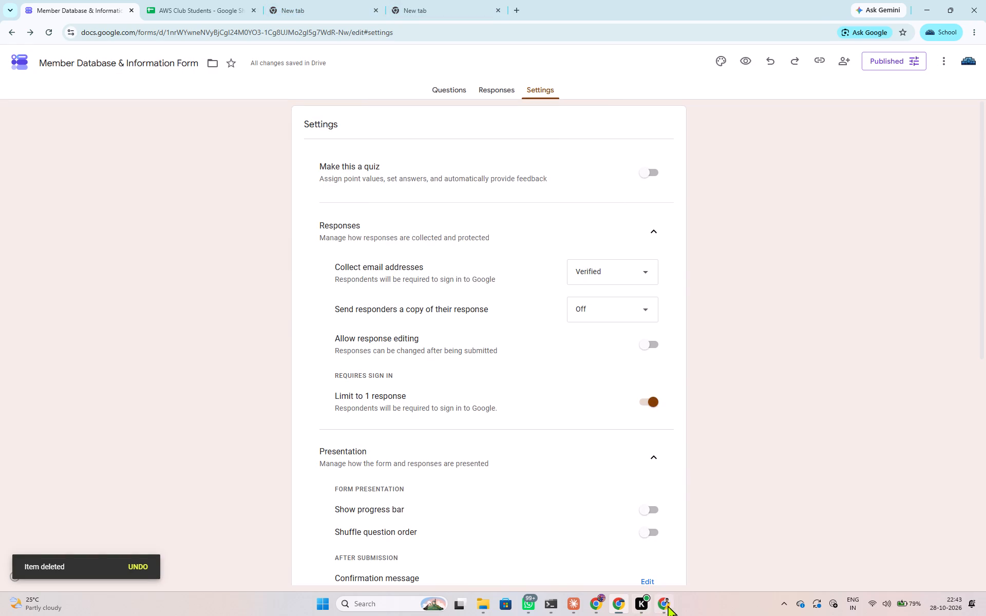
# Open the copied responder link in the other Chrome profile's window.
pyautogui.click(670, 605)
pyautogui.click(425, 198)
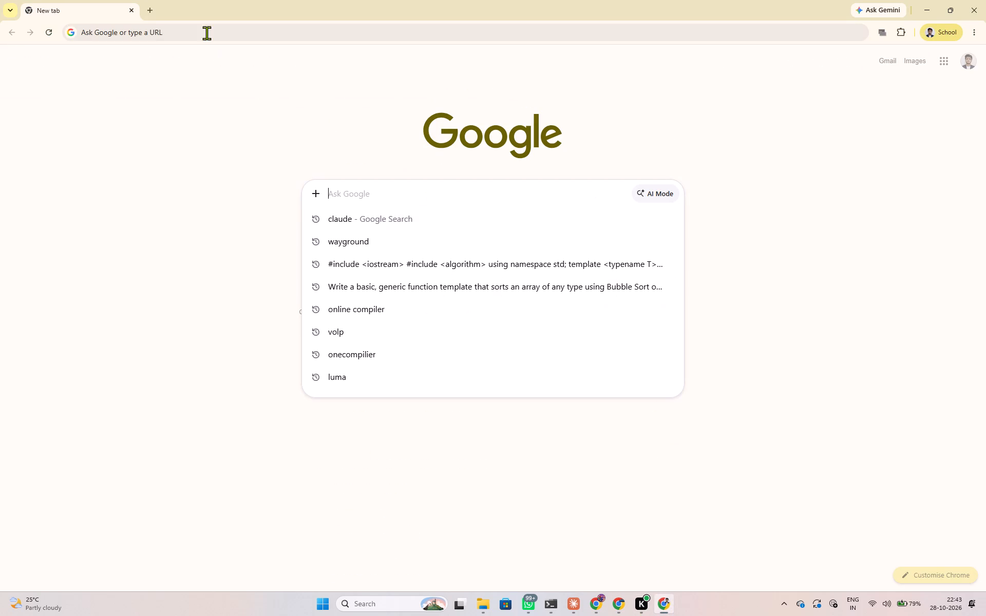
pyautogui.click(202, 23)
pyautogui.click(202, 29)
pyautogui.hotkey('ctrl', 'v')
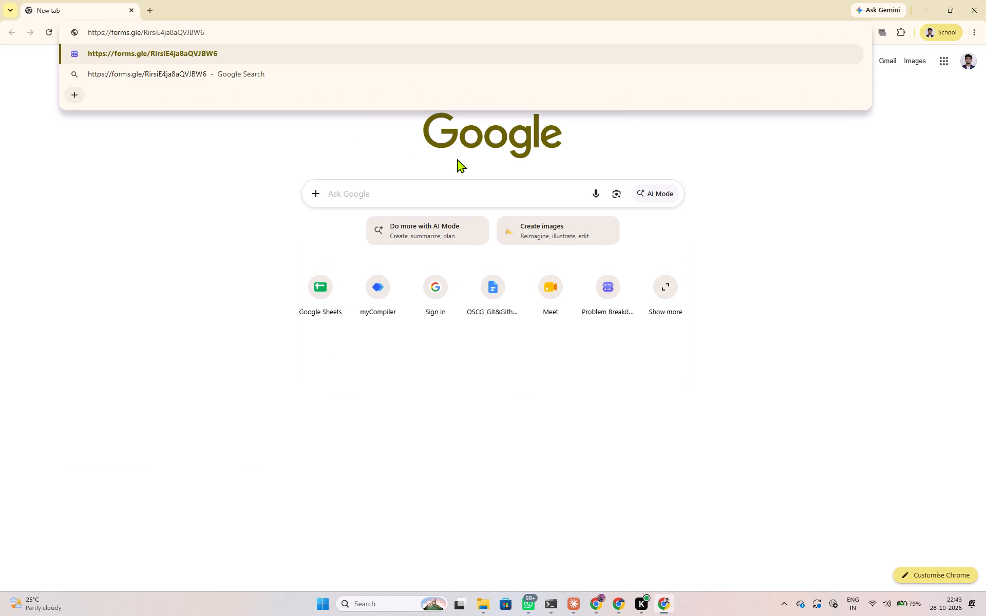
pyautogui.press('Return')
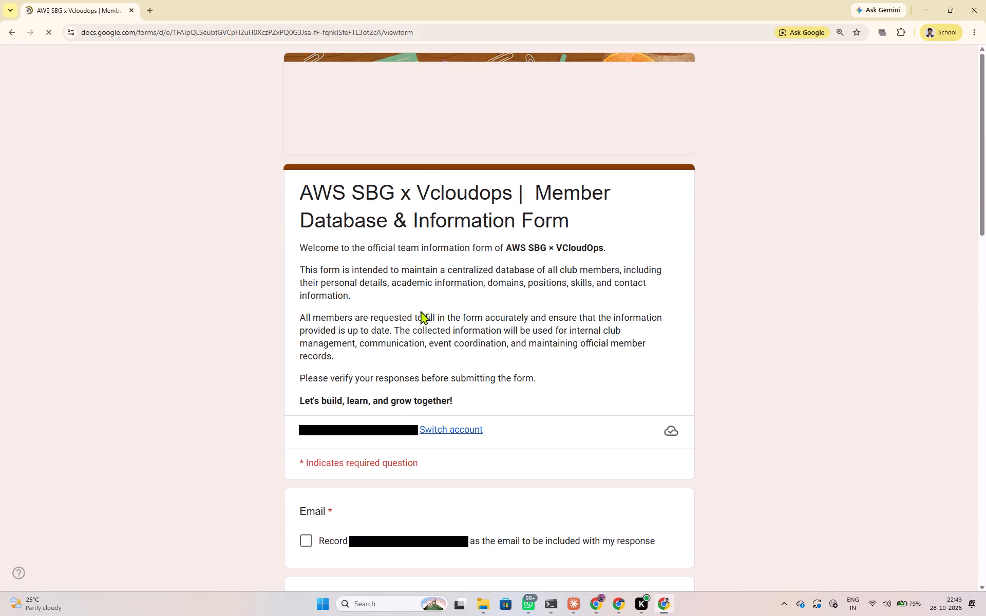
# Agree to record the account email with the response and fill in the respondent's name and college mail ID.
pyautogui.scroll(-4, 432, 463)
pyautogui.click(305, 334)
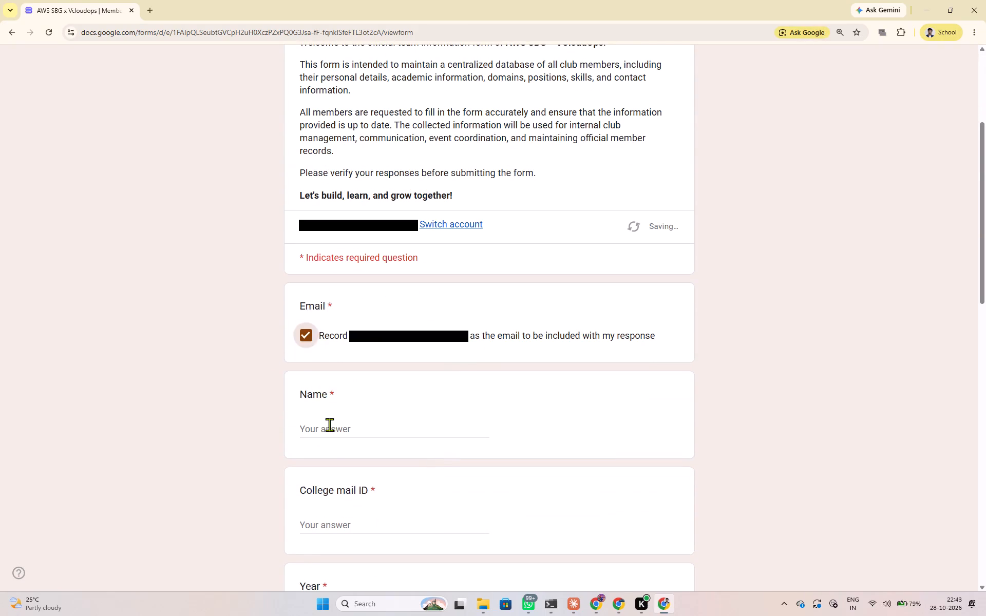
pyautogui.scroll(-3, 329, 425)
pyautogui.click(337, 278)
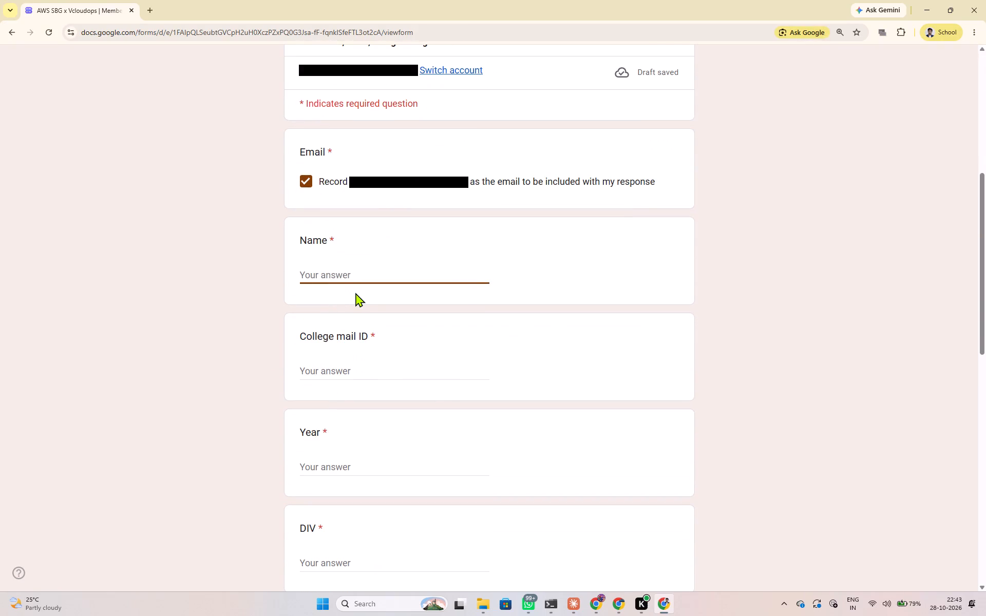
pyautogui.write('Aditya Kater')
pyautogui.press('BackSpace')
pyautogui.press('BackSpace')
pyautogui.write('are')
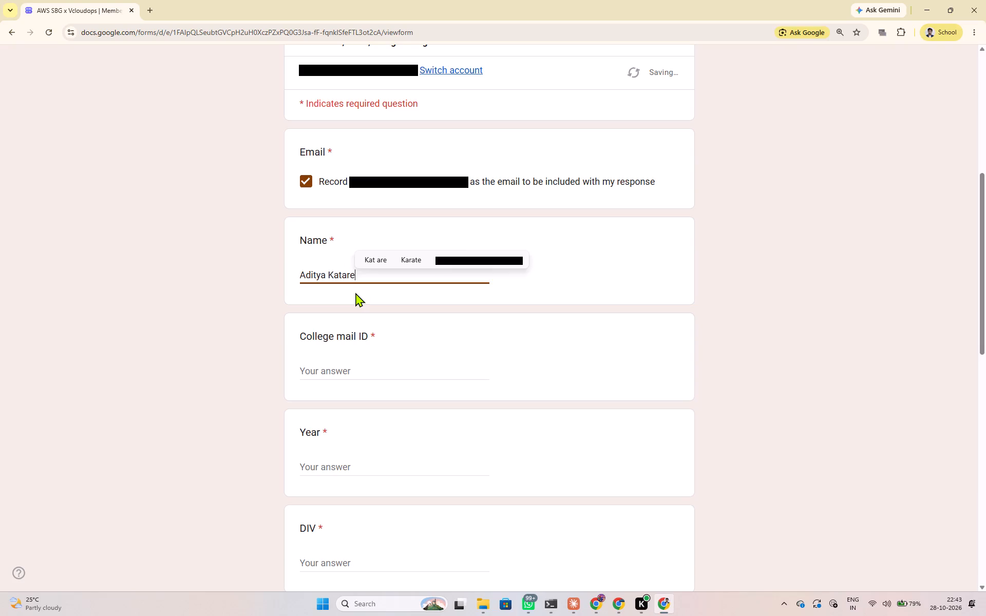
pyautogui.click(362, 368)
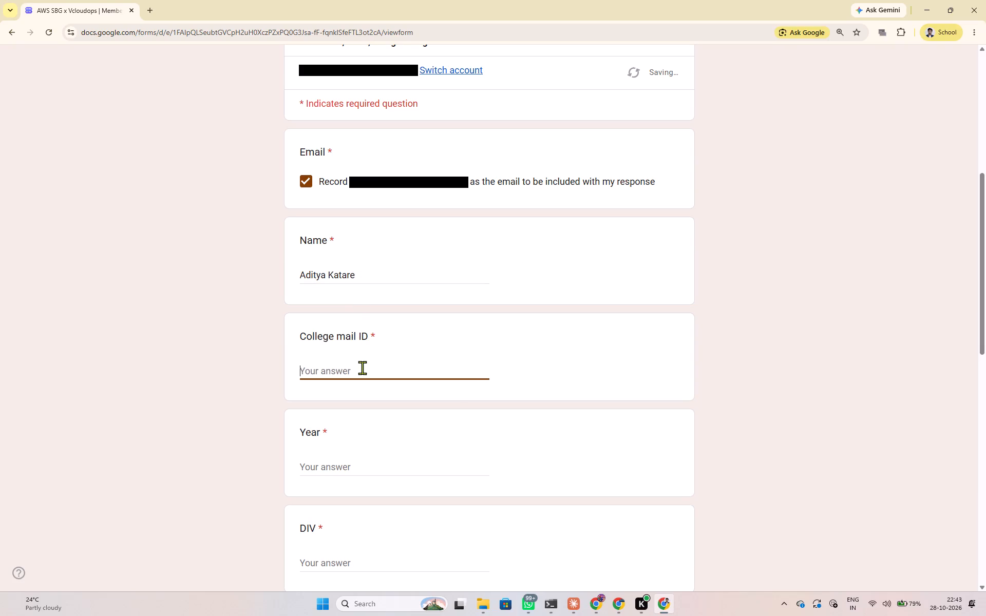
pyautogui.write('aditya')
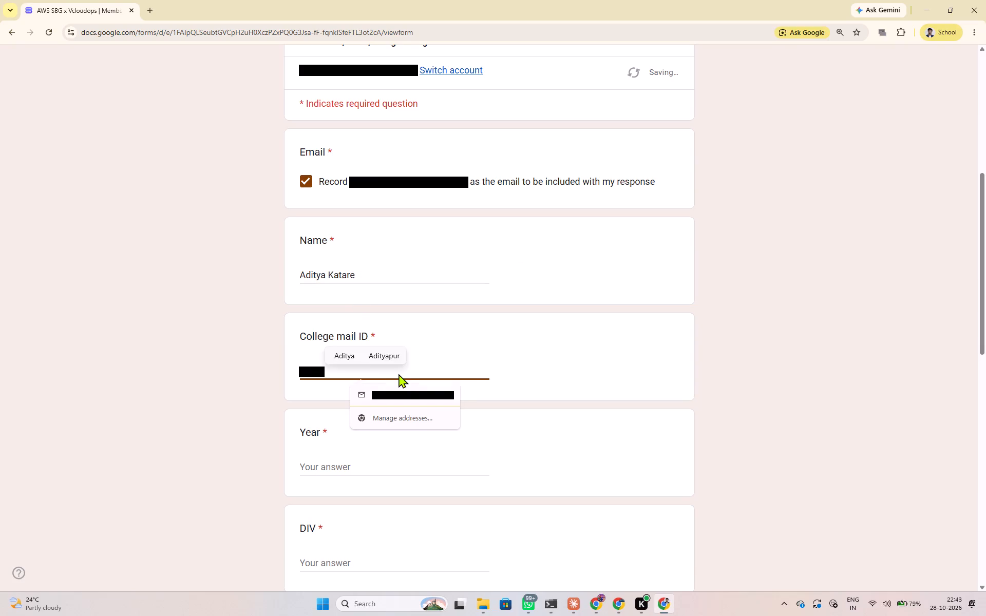
pyautogui.click(404, 390)
# Answer the form's Year question with SY and the DIV question with F.
pyautogui.scroll(-2, 413, 427)
pyautogui.click(365, 368)
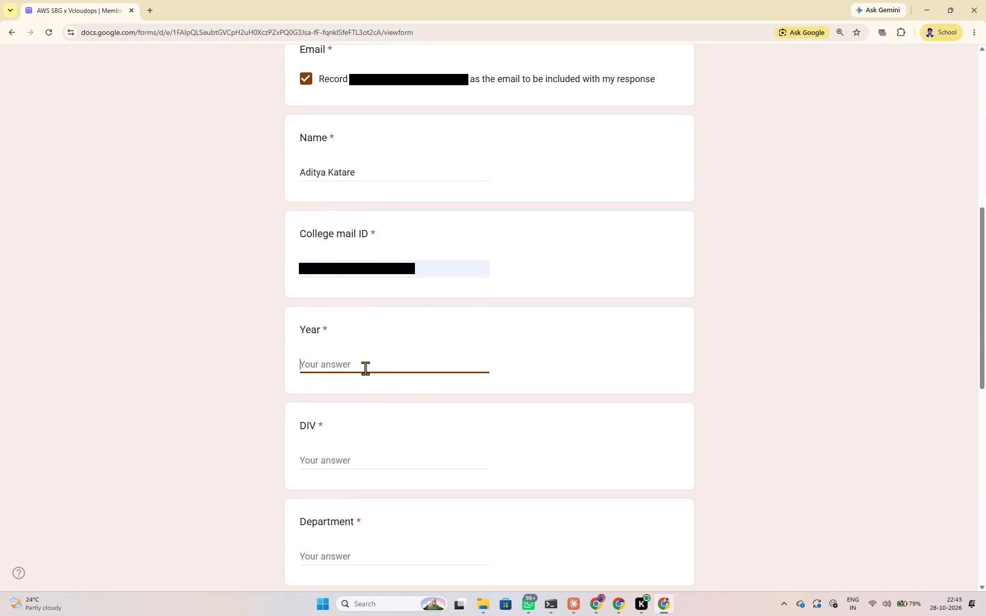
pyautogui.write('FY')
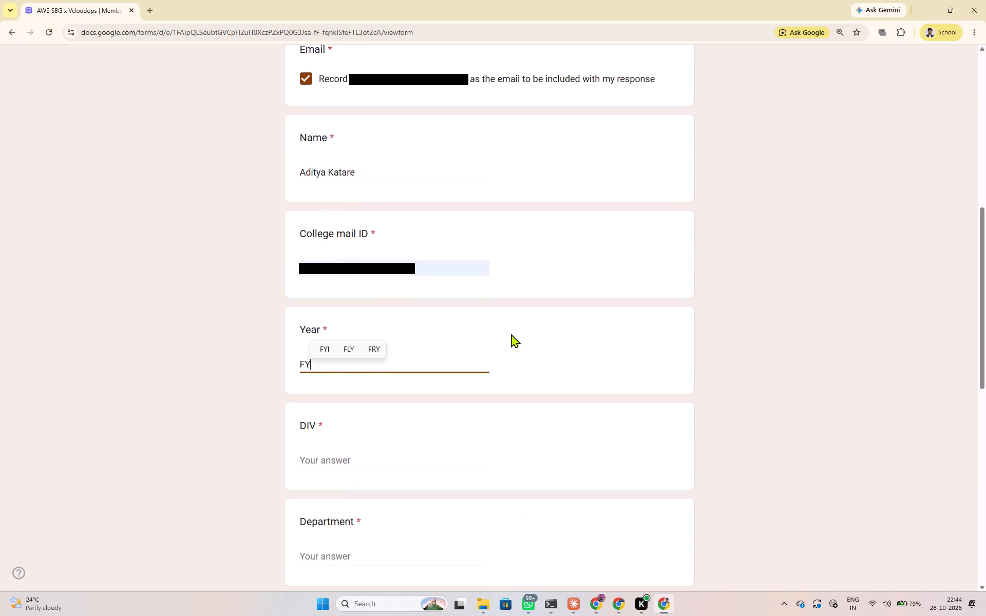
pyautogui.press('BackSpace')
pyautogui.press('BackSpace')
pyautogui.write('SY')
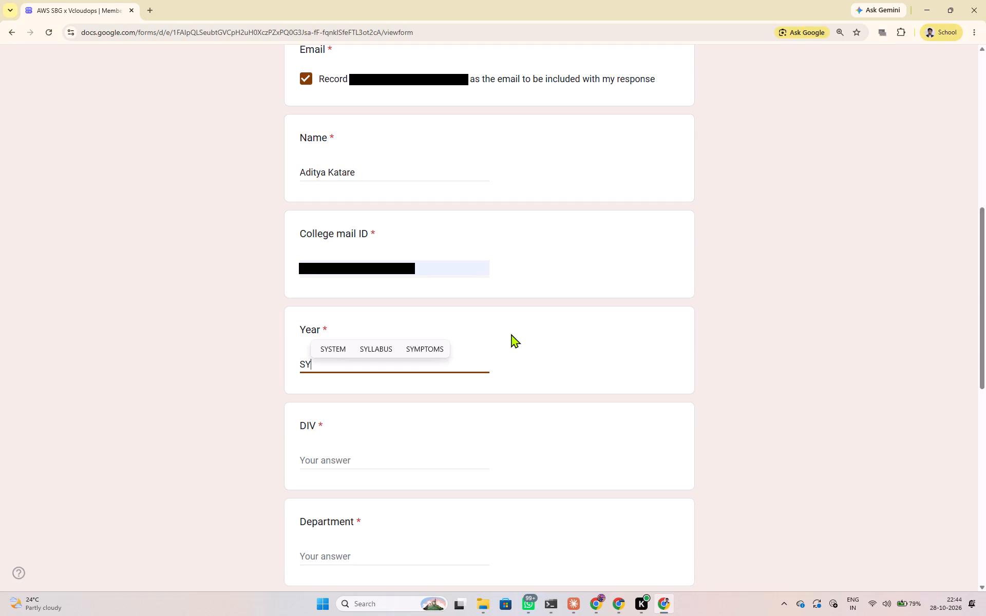
pyautogui.click(318, 463)
pyautogui.scroll(-4, 363, 465)
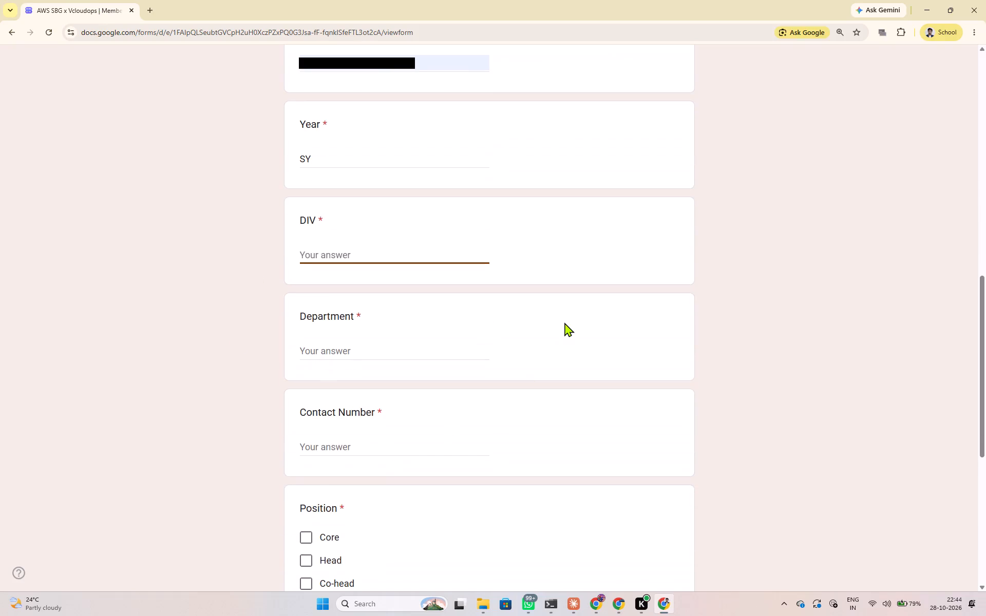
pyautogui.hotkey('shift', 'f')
# Open the Department question's answer for entry.
pyautogui.click(375, 349)
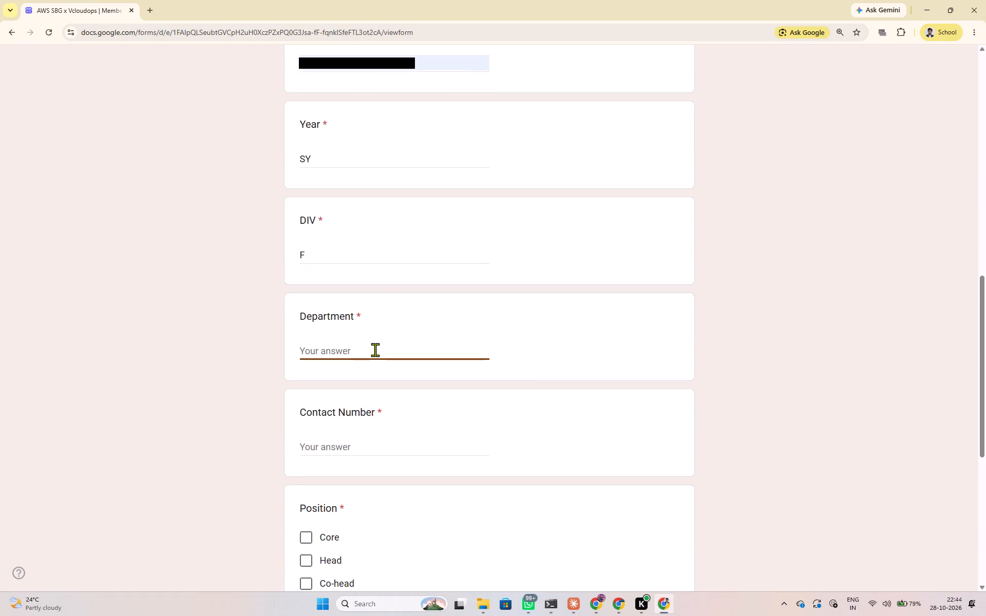
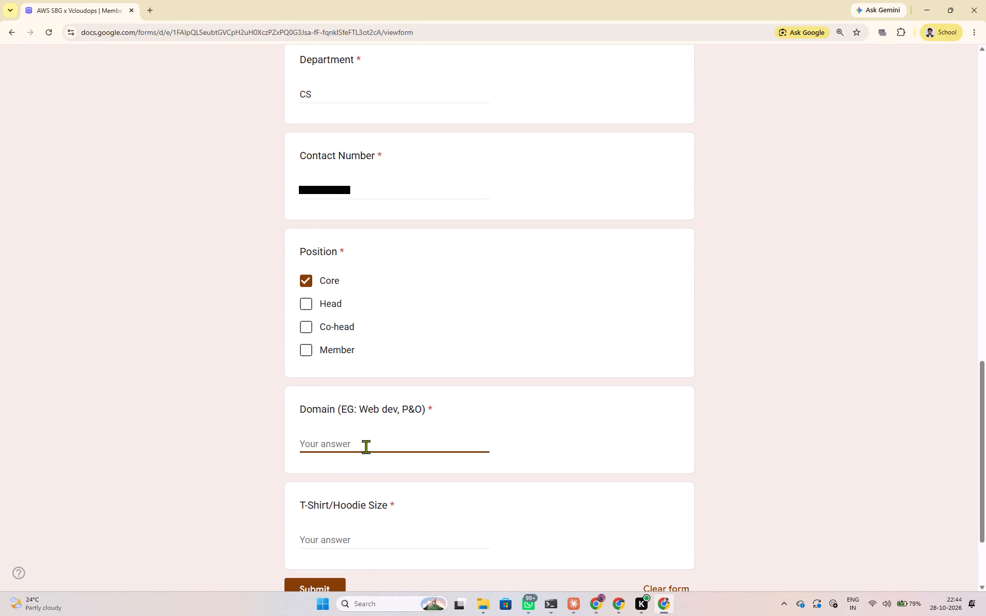
# Answer the form's Domain question with President and the T-Shirt/Hoodie Size question with S.
pyautogui.write('President')
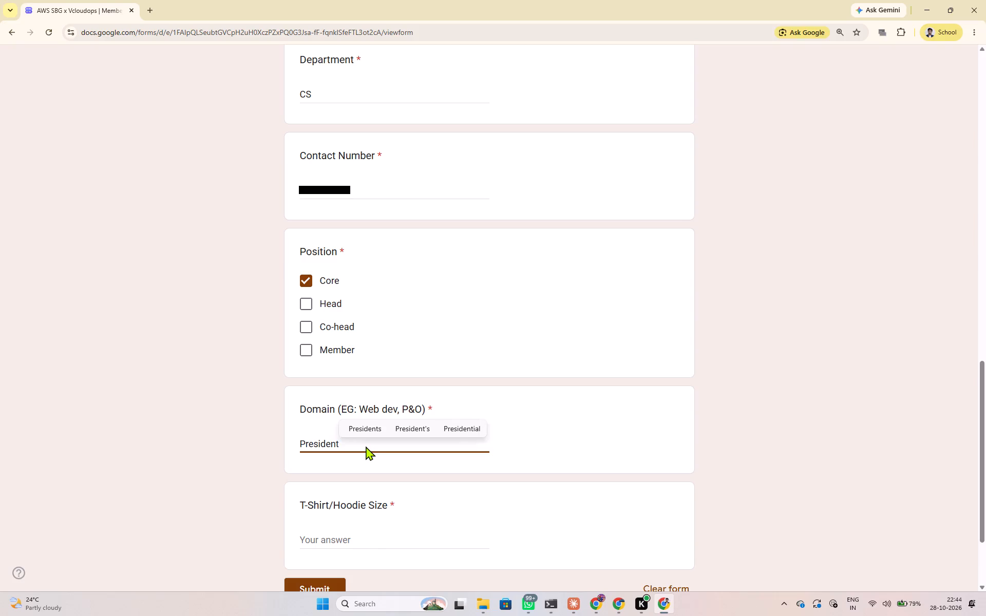
pyautogui.click(358, 530)
pyautogui.click(361, 535)
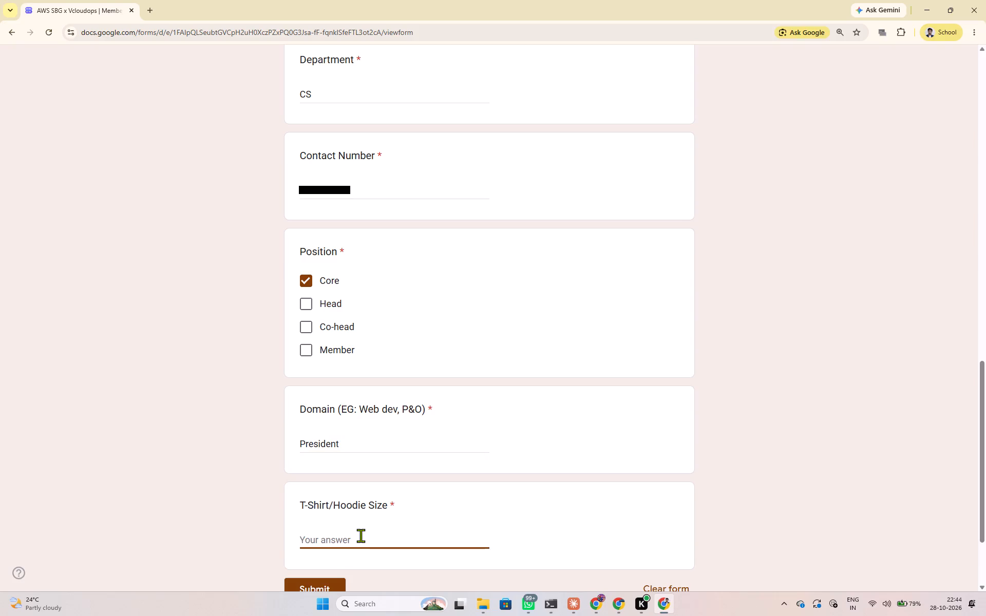
pyautogui.hotkey('shift', 's')
# Review the filled-in answers and submit the form response.
pyautogui.scroll(14, 454, 395)
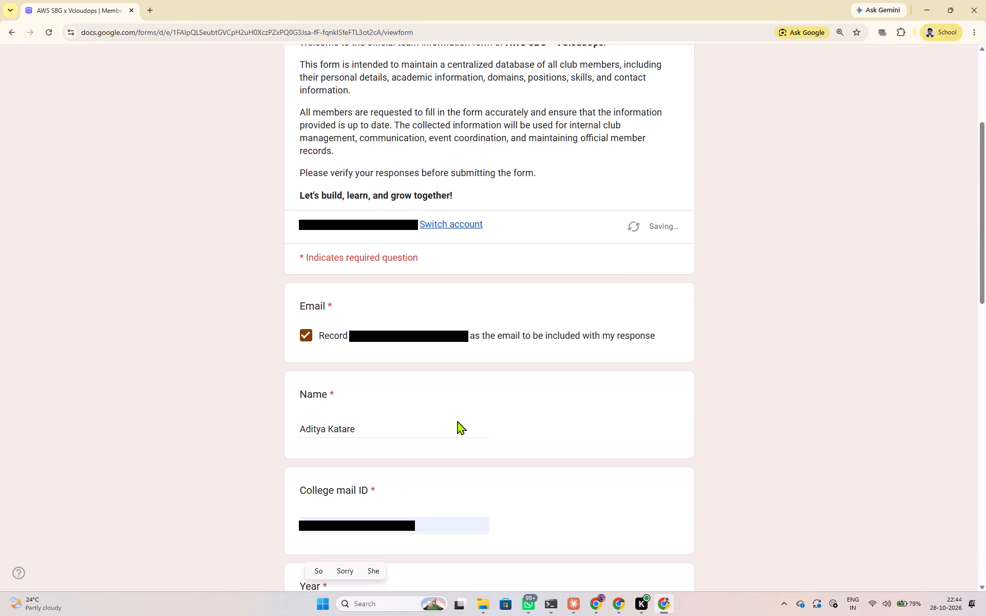
pyautogui.scroll(5, 463, 443)
pyautogui.scroll(-6, 463, 443)
pyautogui.scroll(-15, 463, 443)
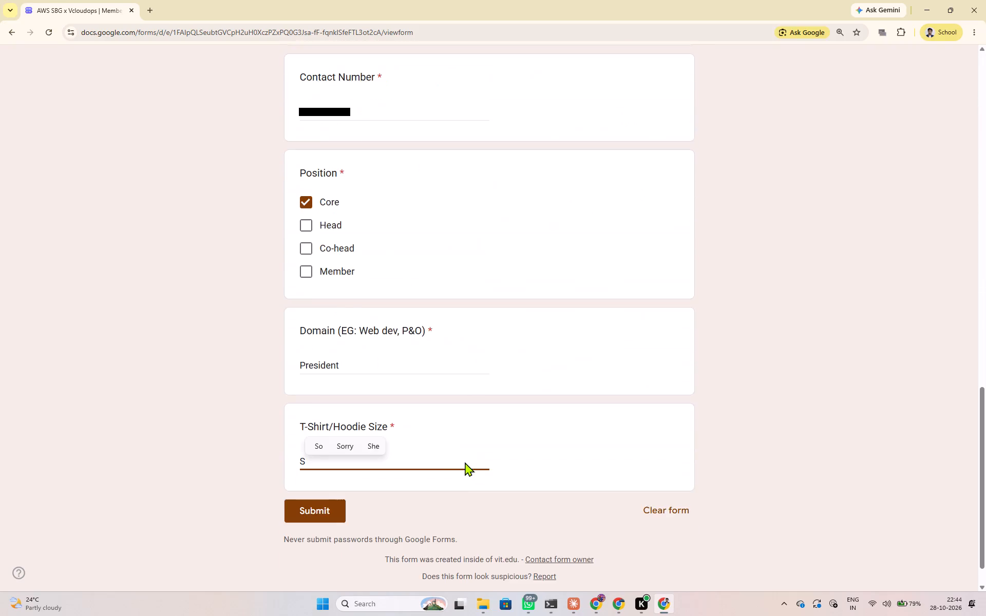
pyautogui.scroll(-7, 457, 478)
pyautogui.click(337, 470)
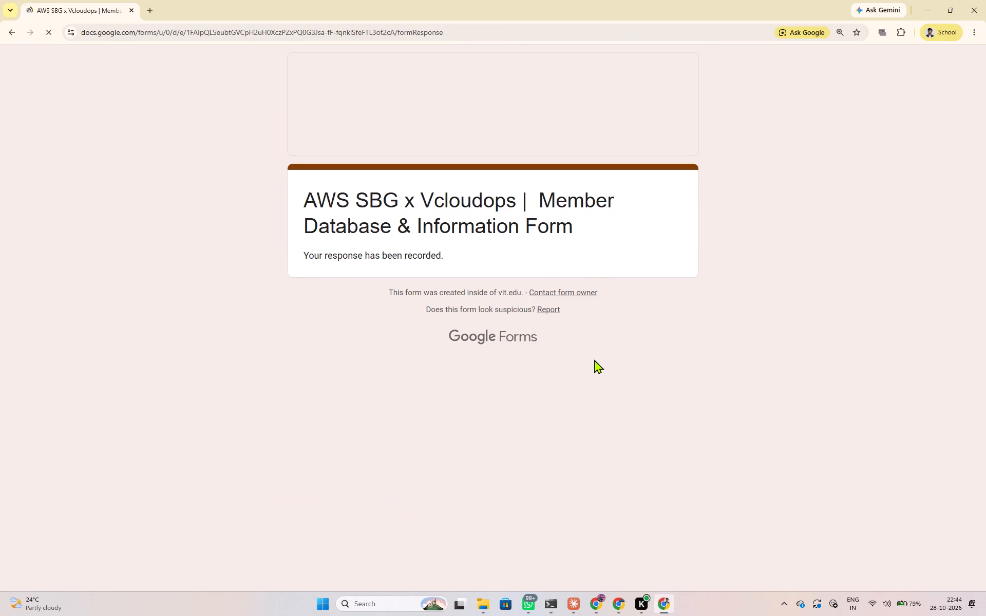
# In the form owner's Chrome window, examine the response summary for every question, from respondent emails to T-Shirt/Hoodie Size.
pyautogui.click(616, 613)
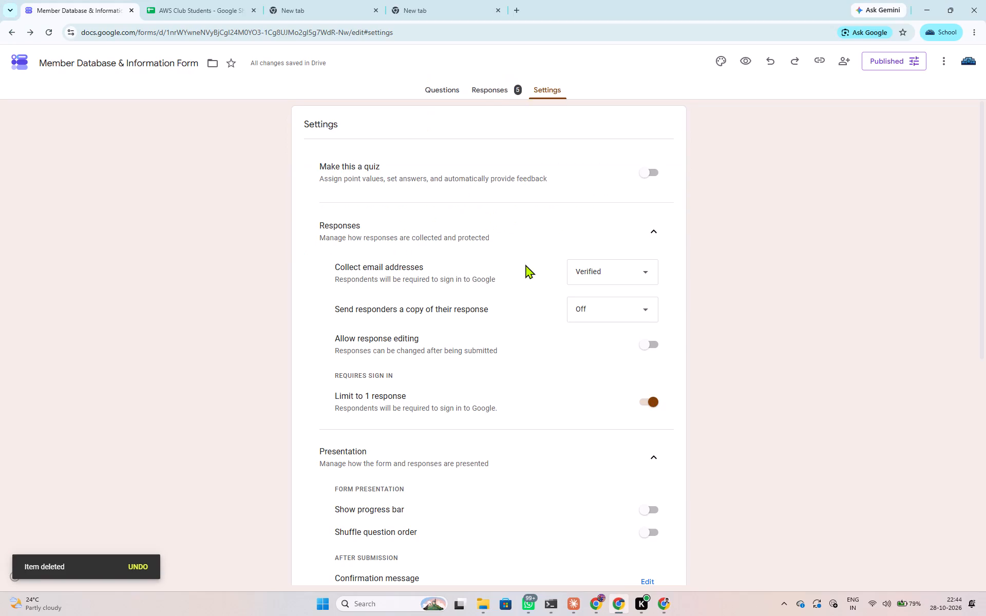
pyautogui.click(496, 98)
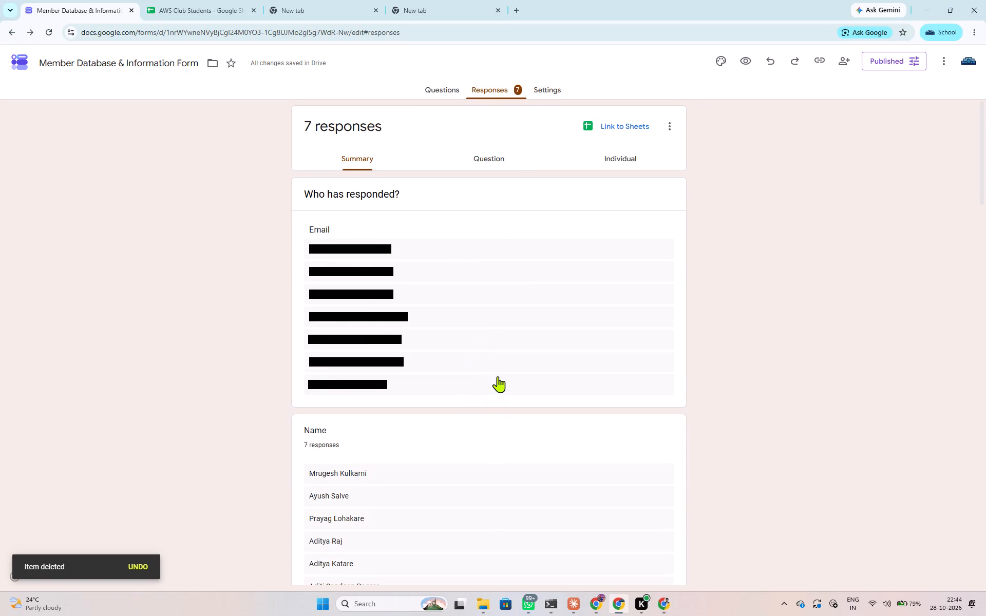
pyautogui.scroll(-13, 502, 428)
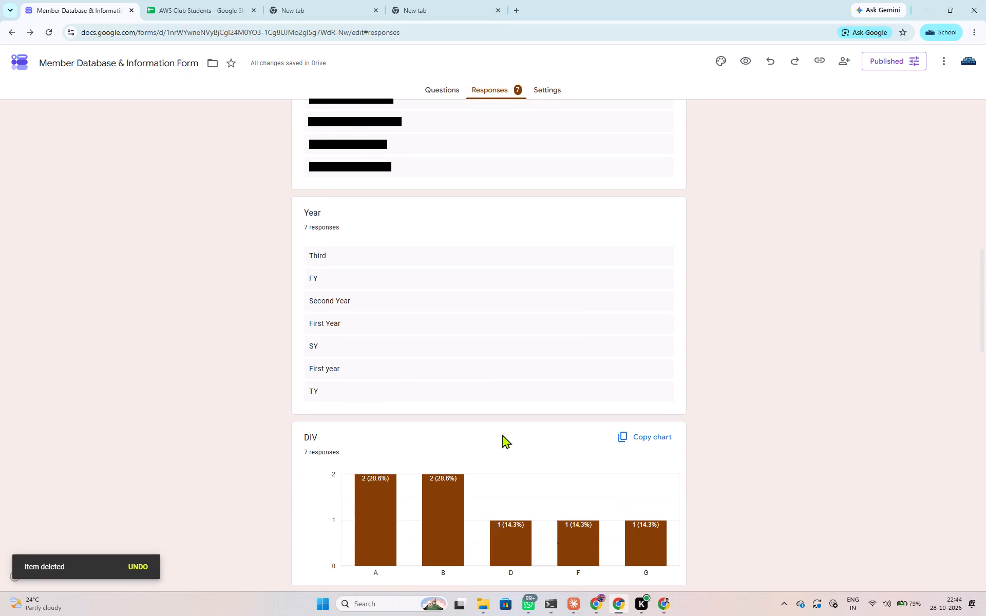
pyautogui.scroll(-9, 502, 434)
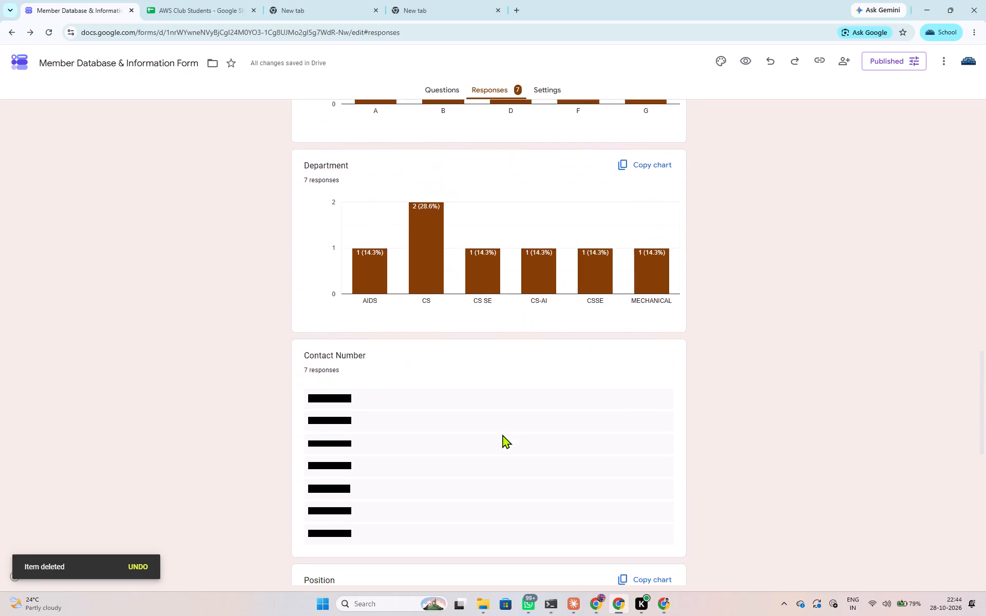
pyautogui.scroll(-1, 502, 434)
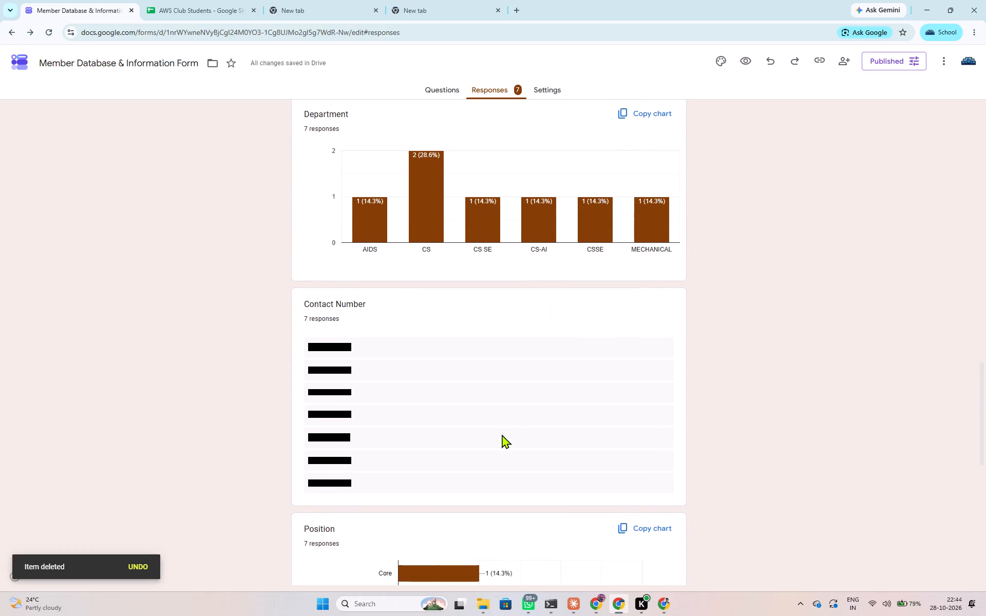
pyautogui.scroll(-5, 502, 434)
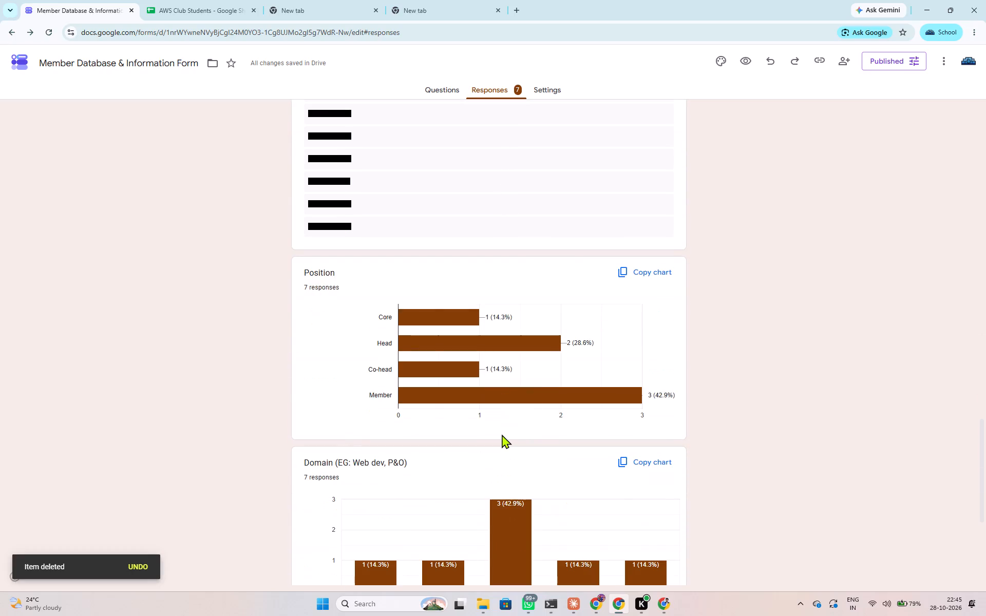
pyautogui.scroll(-2, 502, 434)
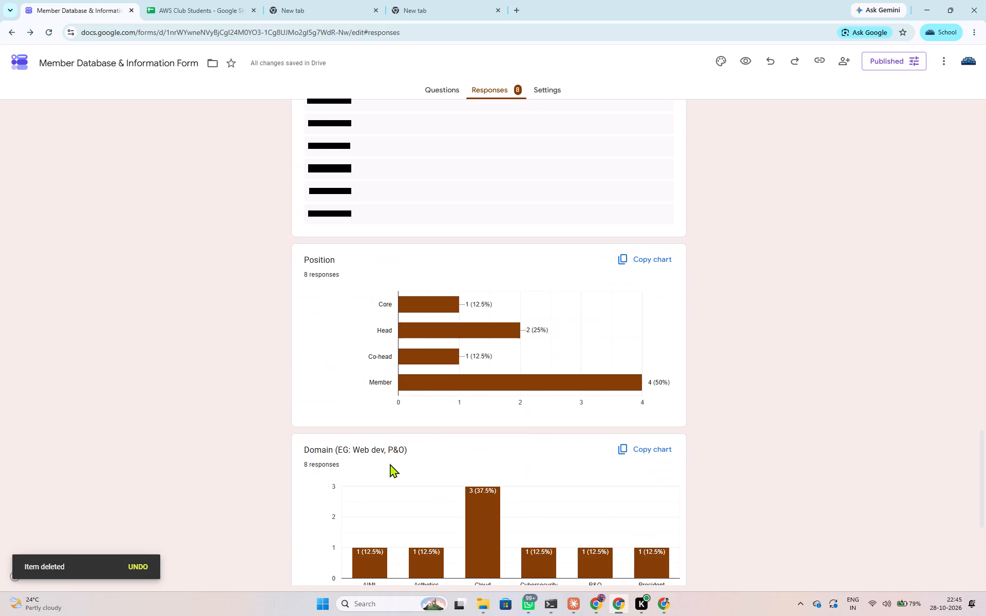
pyautogui.scroll(-4, 496, 385)
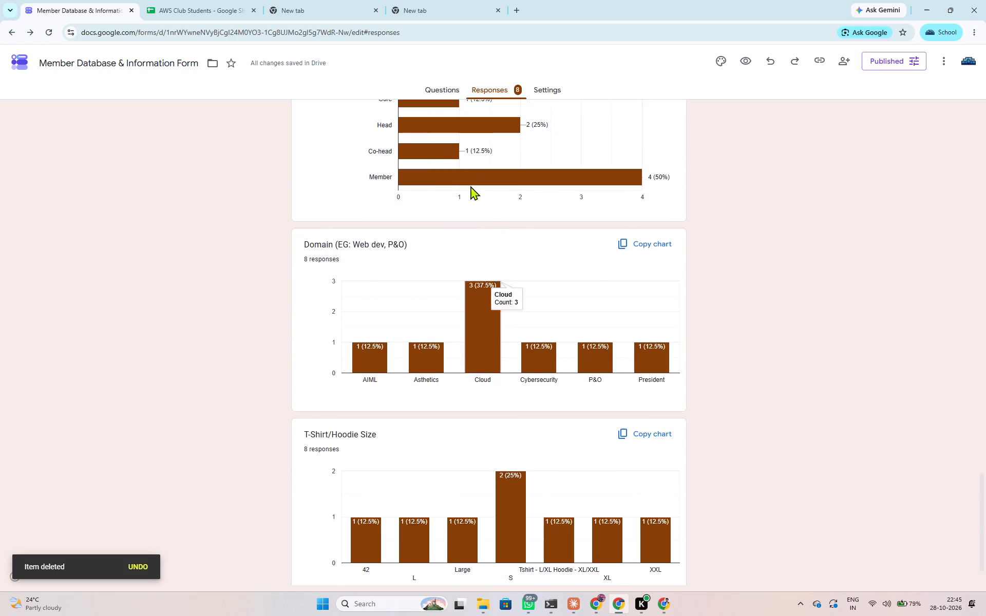
pyautogui.scroll(1, 468, 184)
pyautogui.scroll(20, 424, 213)
pyautogui.scroll(14, 424, 213)
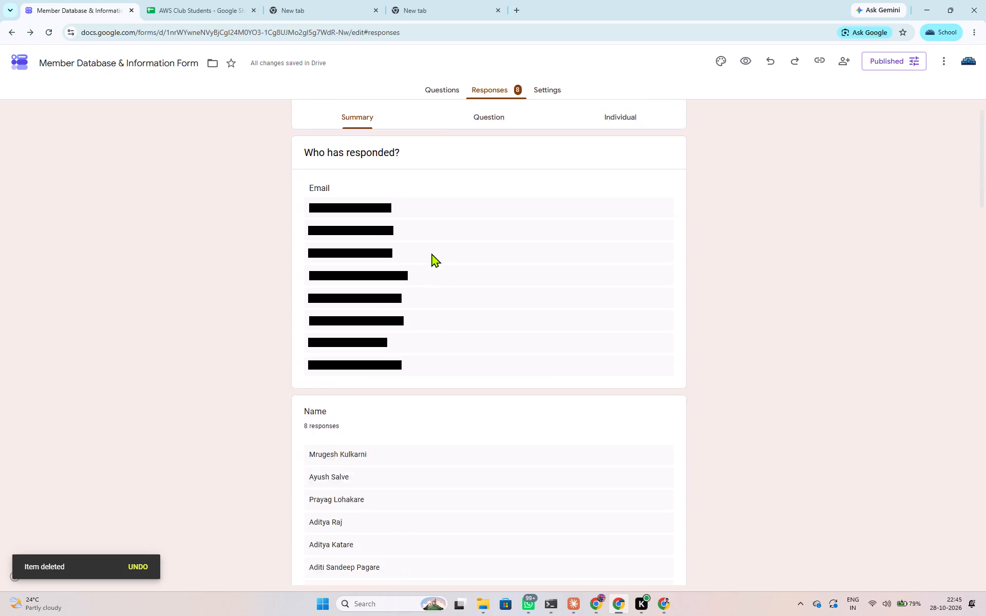
pyautogui.scroll(13, 431, 253)
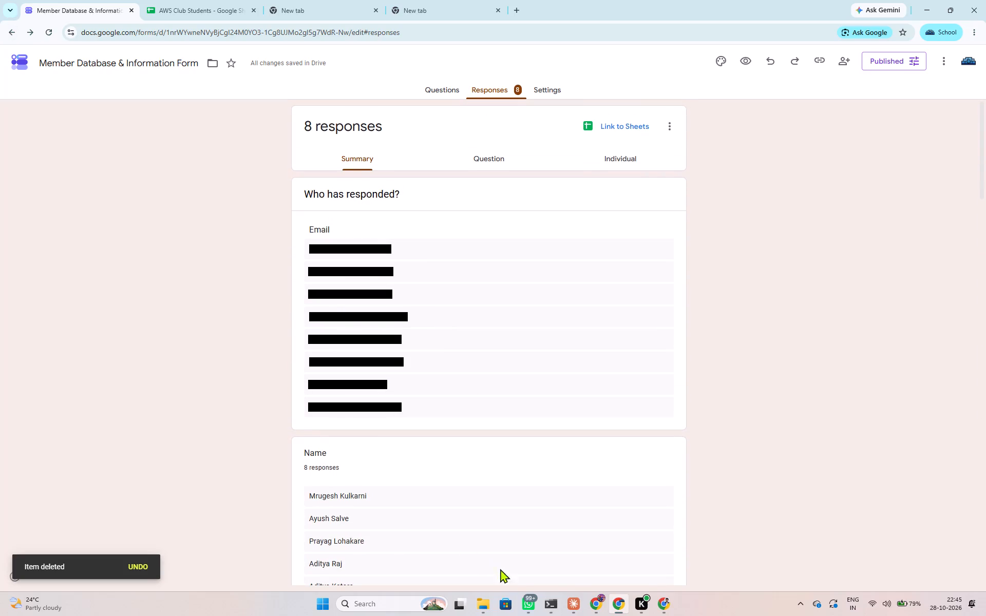
# Return to the other Chrome profile's window with the submitted form.
pyautogui.click(661, 603)
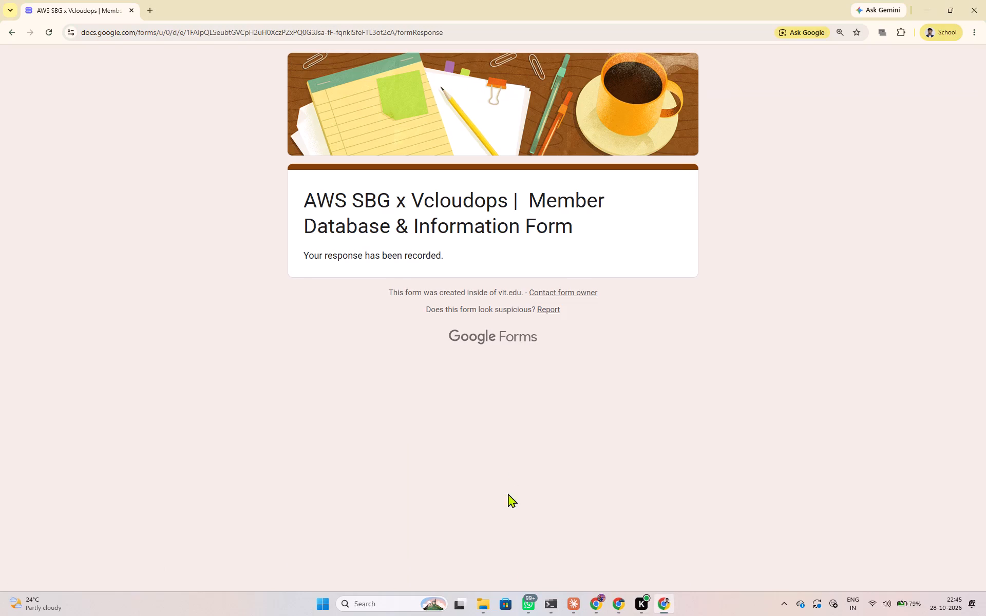
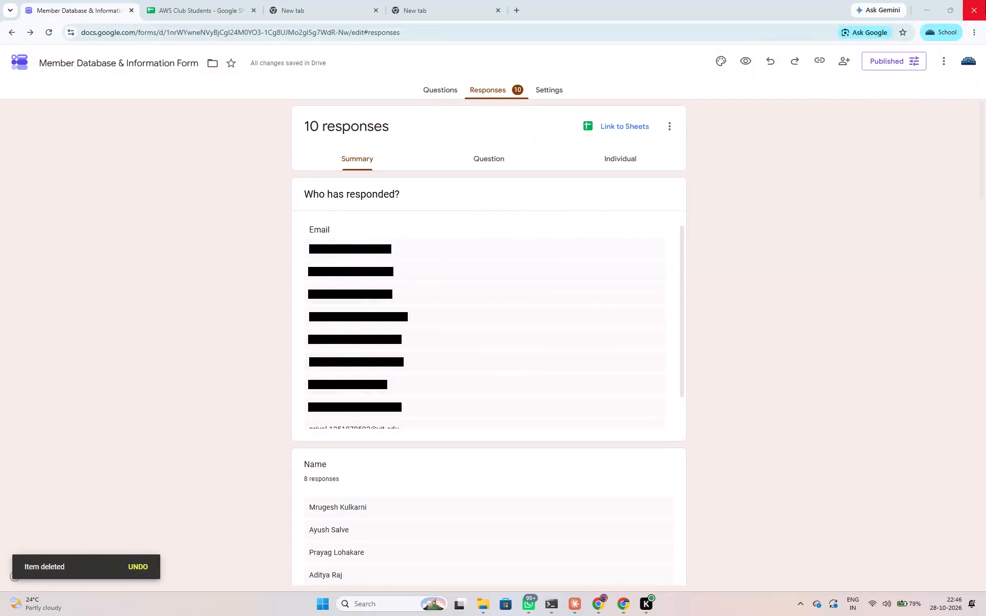
# Examine the response summary from the respondent emails through the Name, Year, DIV and Department answers.
pyautogui.scroll(-4, 501, 396)
pyautogui.scroll(-5, 570, 452)
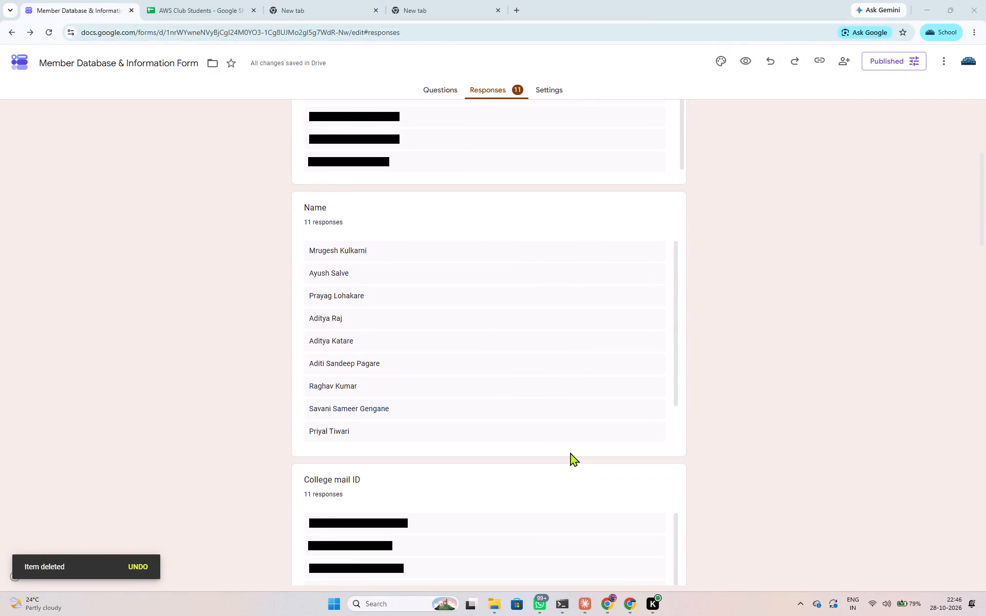
pyautogui.scroll(-20, 570, 452)
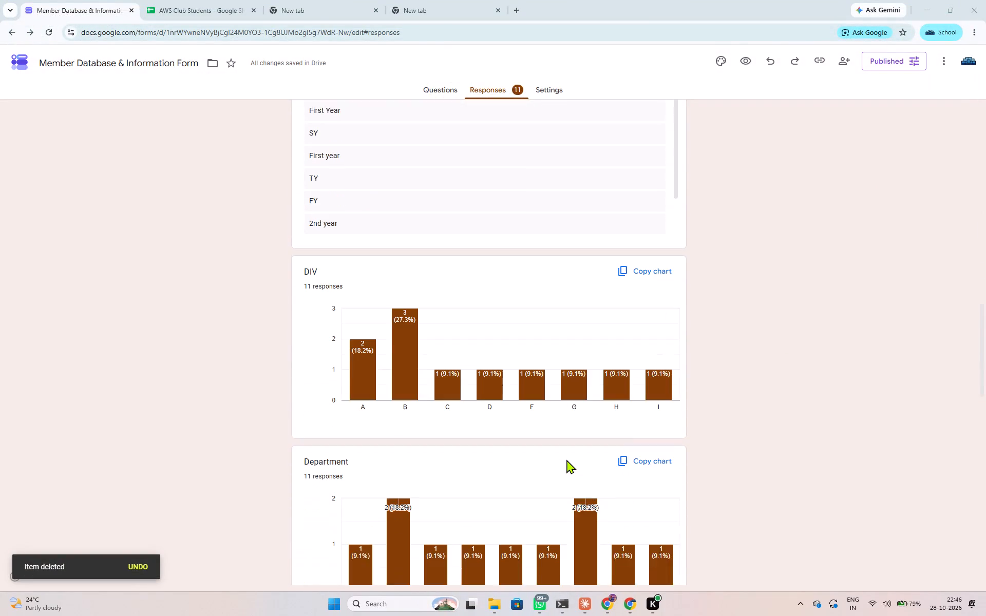
pyautogui.scroll(-10, 532, 433)
pyautogui.scroll(12, 532, 433)
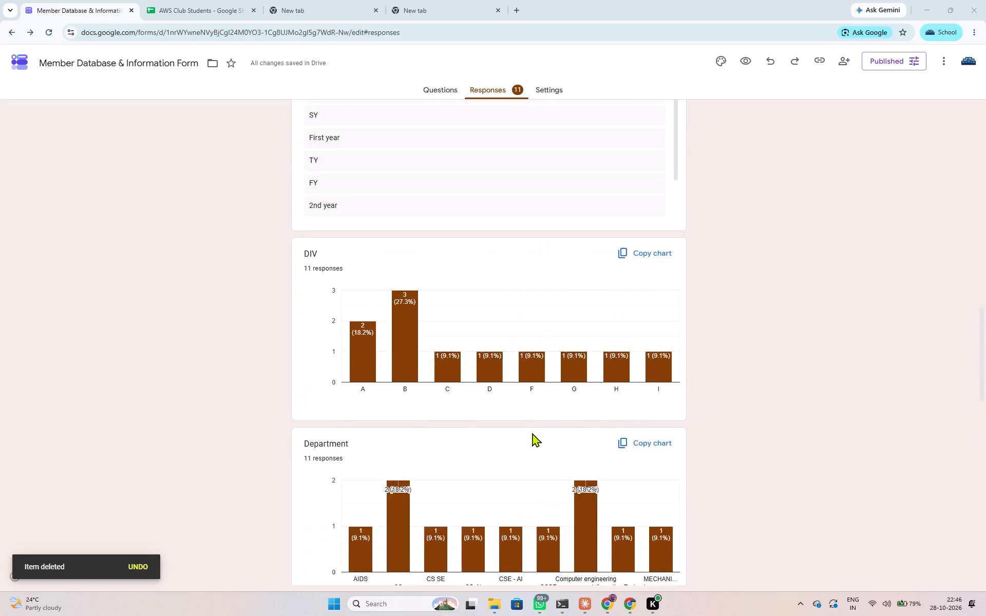
pyautogui.scroll(18, 532, 433)
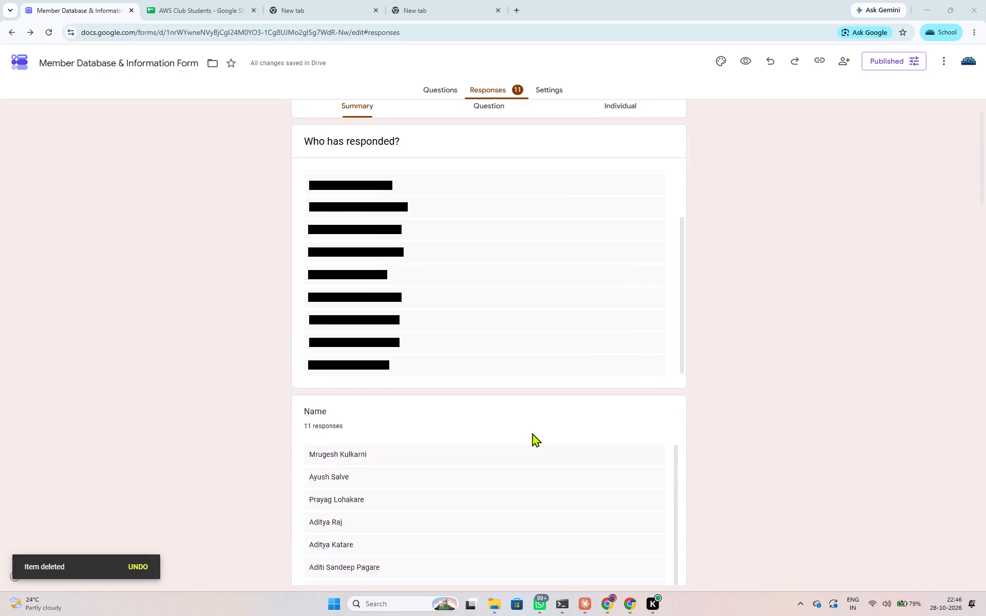
# Examine the response summary's Contact Number, Position, Domain and T-Shirt/Hoodie Size answers.
pyautogui.scroll(-18, 532, 433)
pyautogui.scroll(-5, 532, 439)
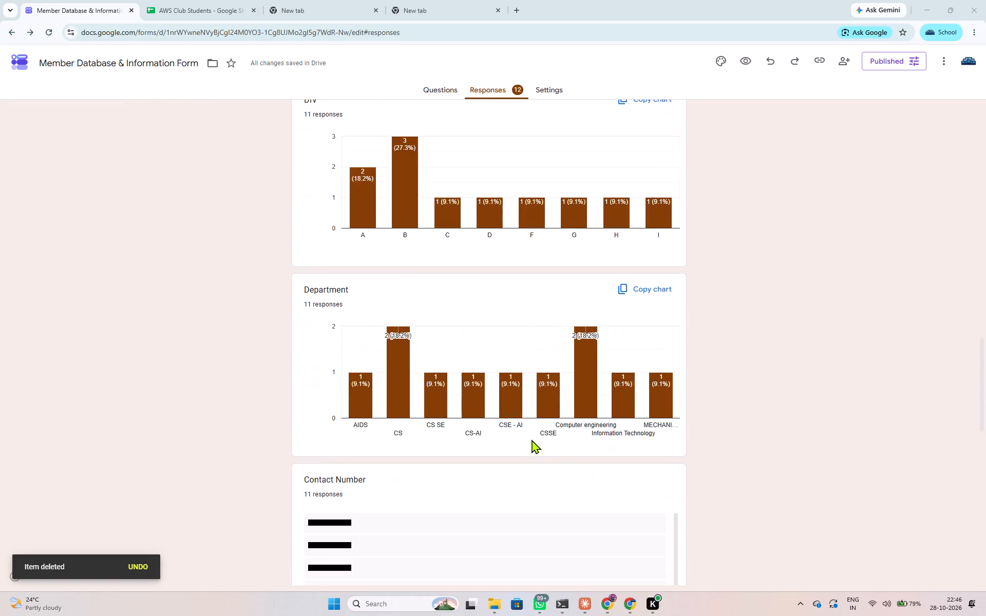
pyautogui.scroll(-5, 532, 439)
pyautogui.scroll(-6, 524, 377)
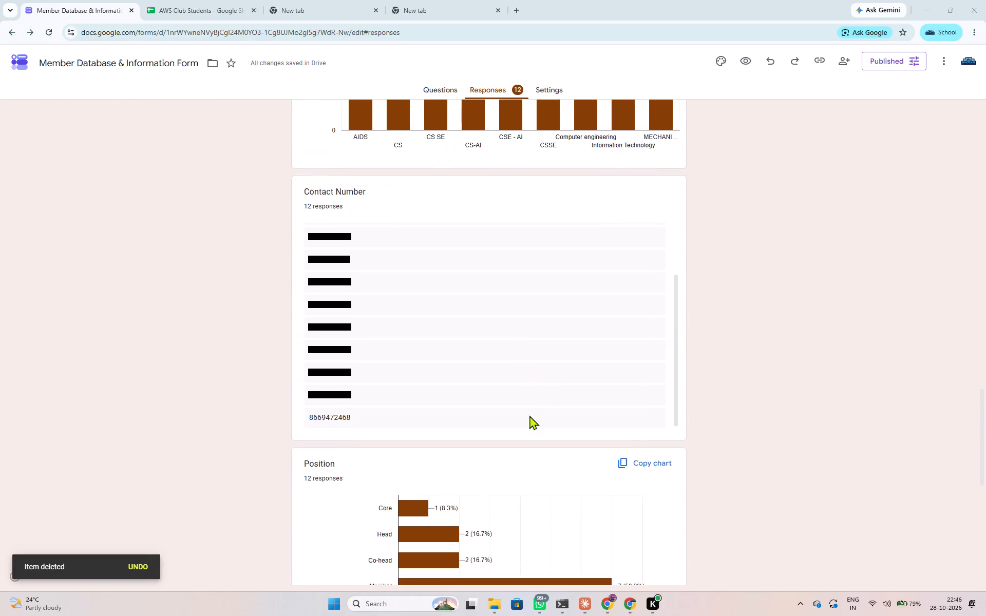
pyautogui.scroll(-3, 529, 415)
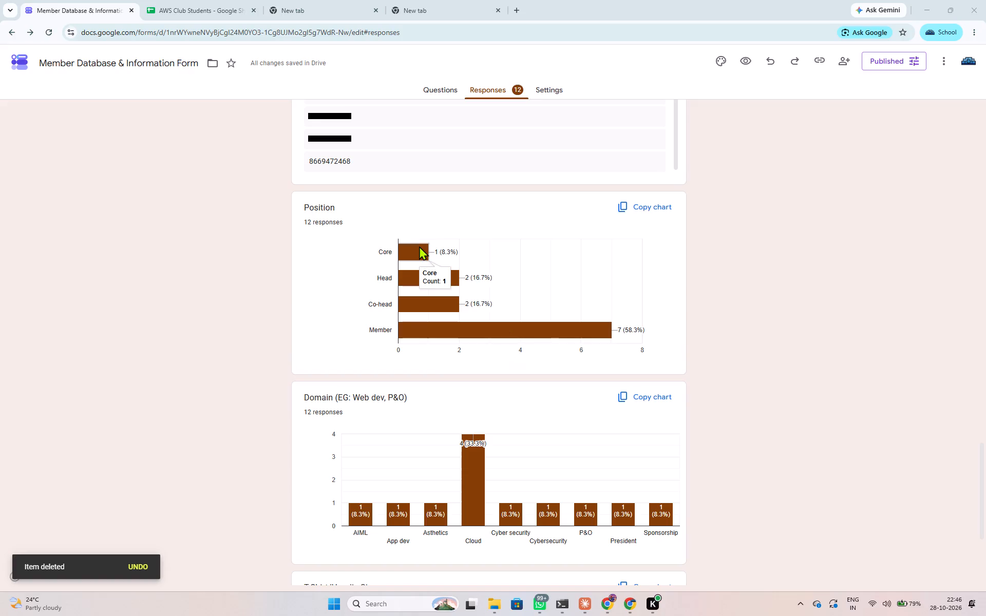
pyautogui.click(426, 281)
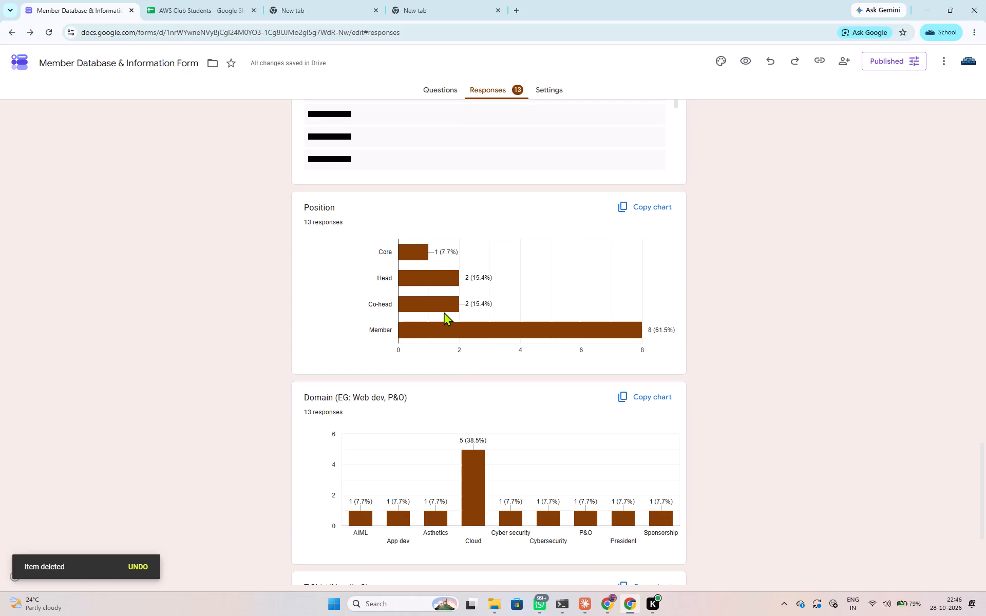
pyautogui.scroll(-5, 517, 453)
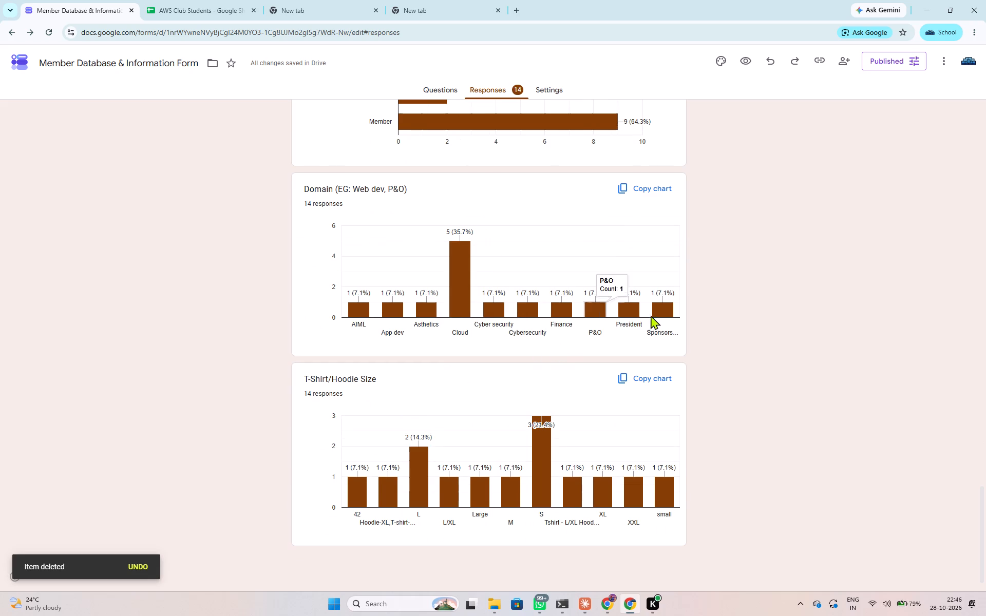
pyautogui.click(598, 311)
pyautogui.doubleClick(598, 311)
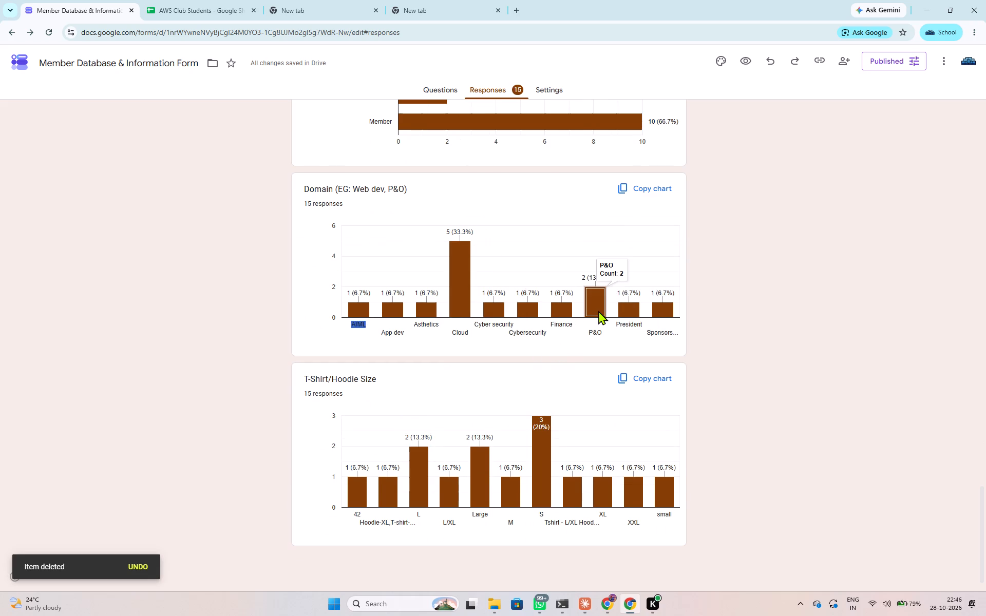
pyautogui.scroll(4, 386, 439)
pyautogui.scroll(-3, 386, 439)
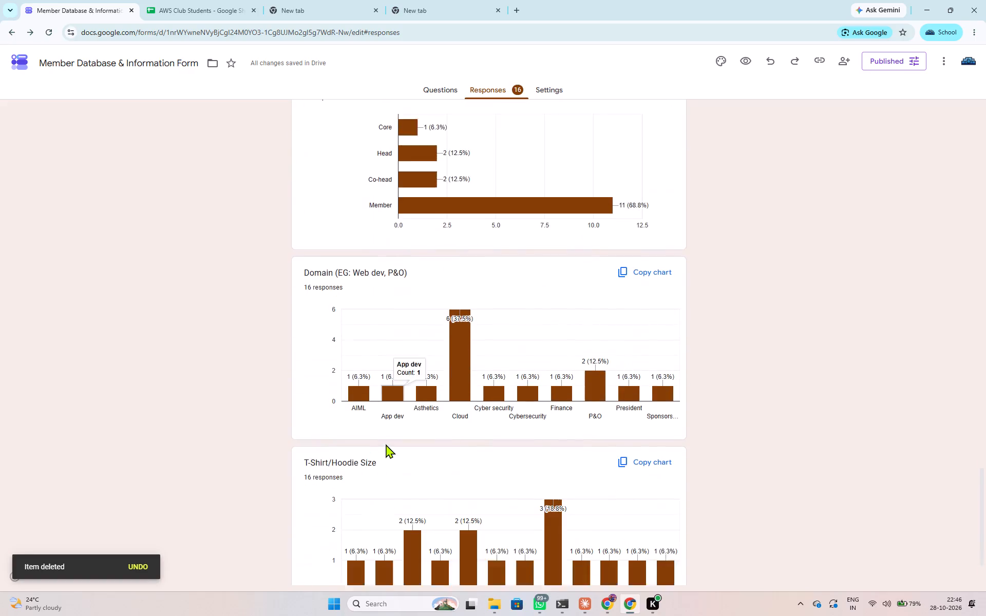
pyautogui.scroll(-4, 386, 444)
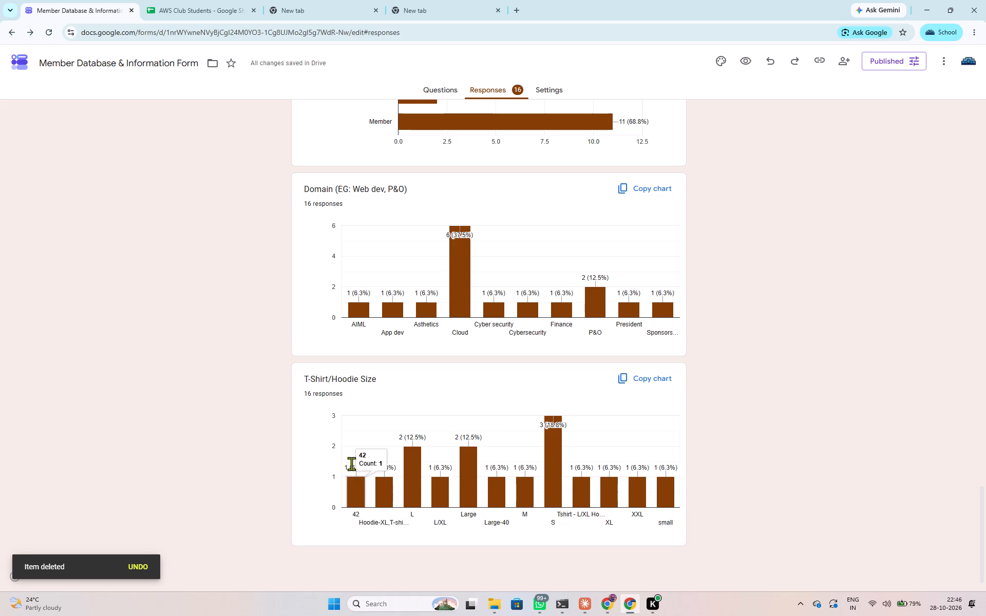
# Change the form's T-Shirt/Hoodie Size question from short answer to multiple choice.
pyautogui.click(427, 84)
pyautogui.scroll(-6, 481, 440)
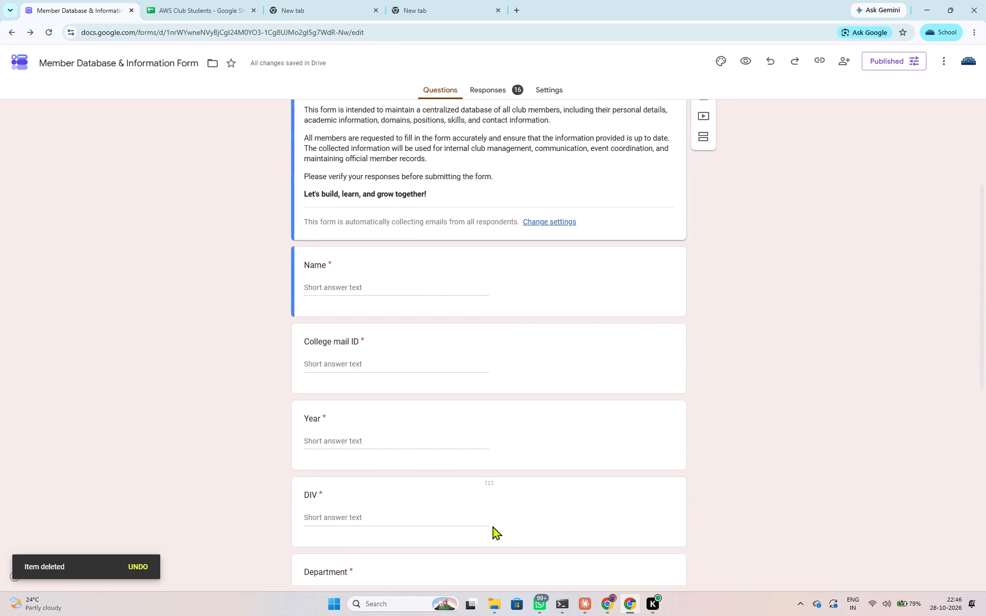
pyautogui.scroll(-18, 492, 526)
pyautogui.click(421, 502)
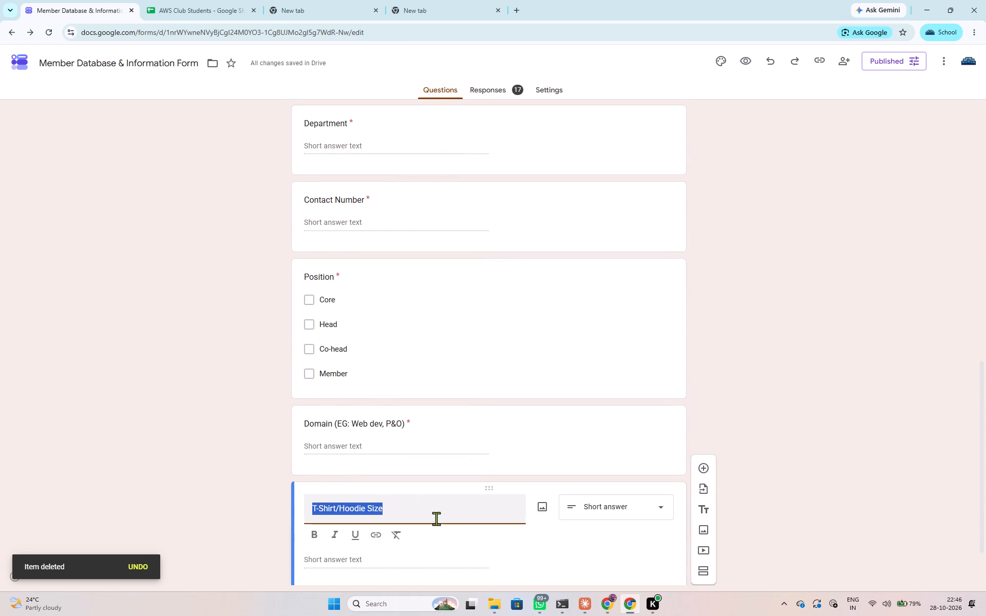
pyautogui.scroll(-4, 486, 548)
pyautogui.click(662, 435)
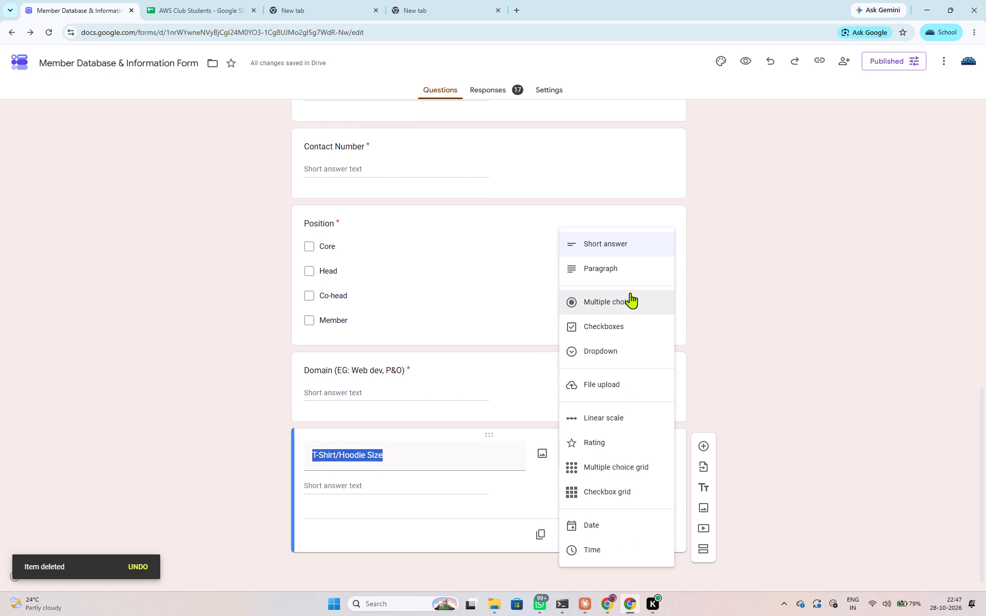
pyautogui.click(630, 292)
# Give the T-Shirt/Hoodie Size question the options S, M, L and XL, without an Other option.
pyautogui.click(391, 488)
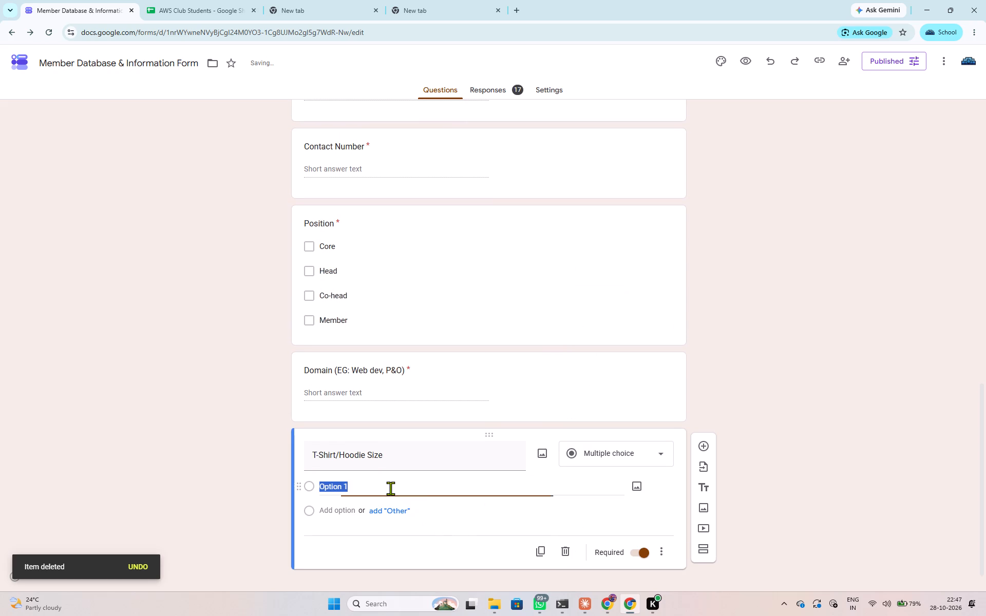
pyautogui.hotkey('shift', 's')
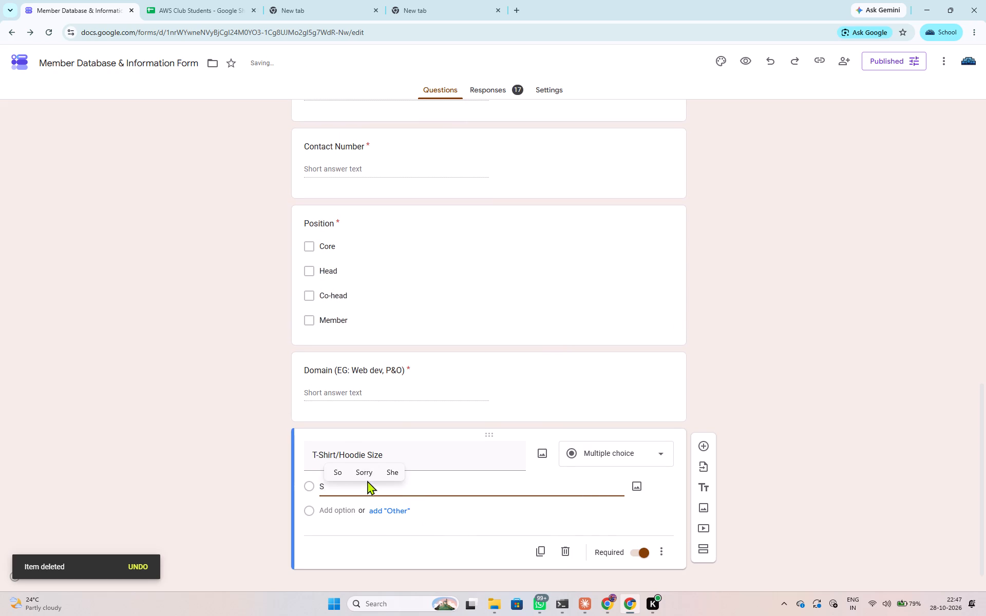
pyautogui.click(345, 531)
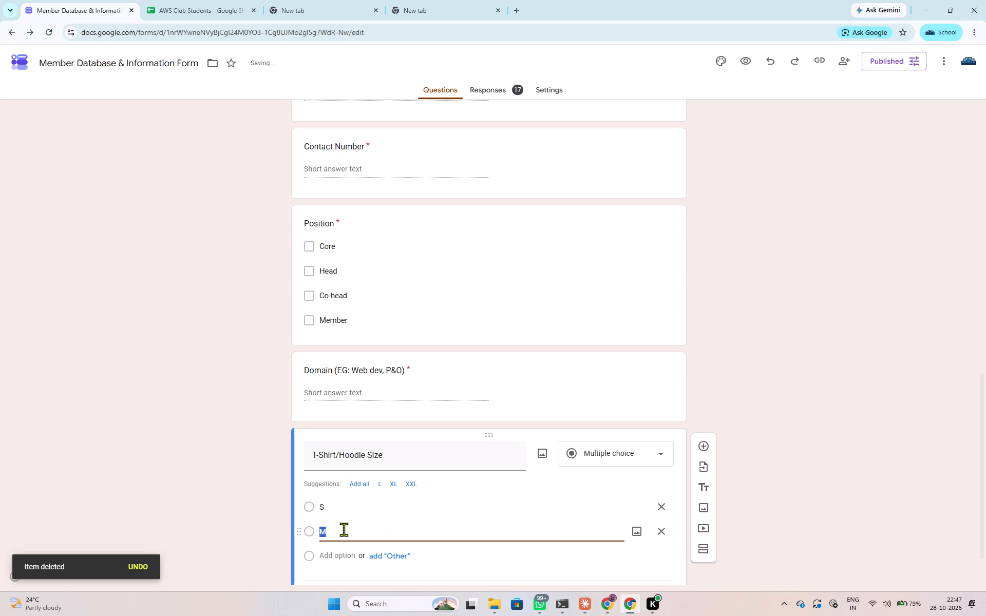
pyautogui.hotkey('shift', 'm')
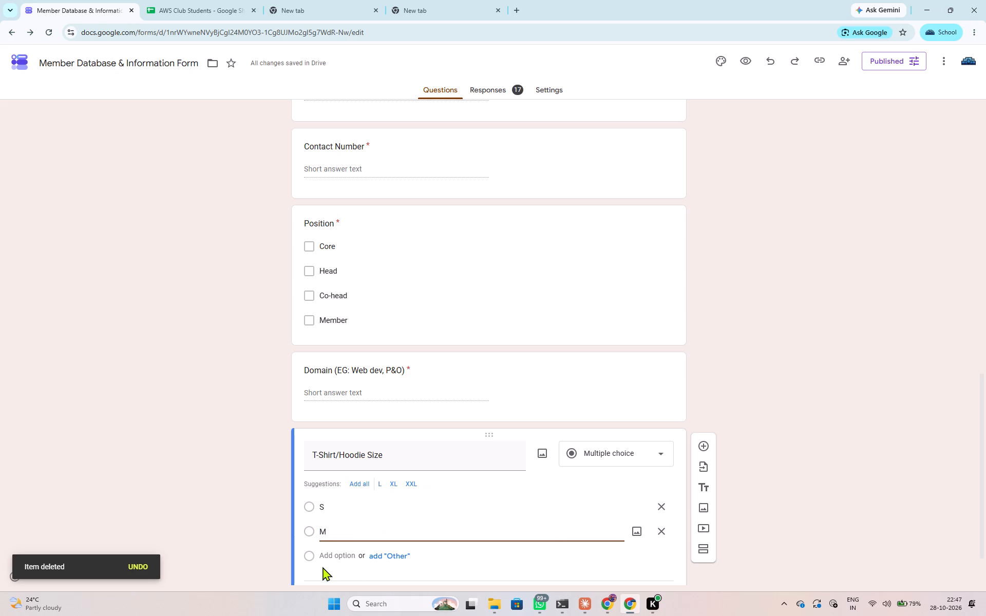
pyautogui.click(324, 556)
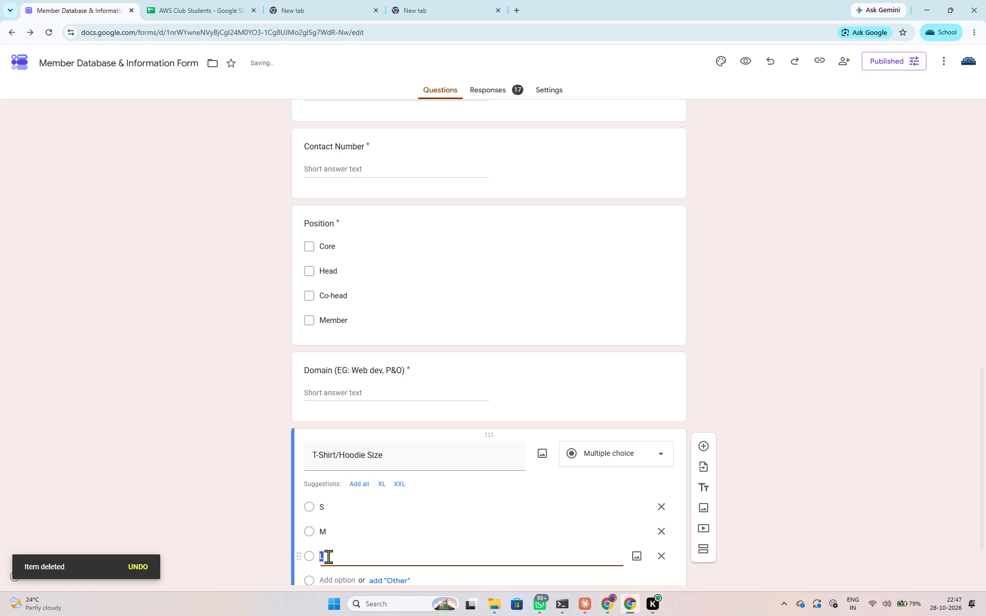
pyautogui.press('Tab')
pyautogui.scroll(-3, 305, 554)
pyautogui.click(397, 497)
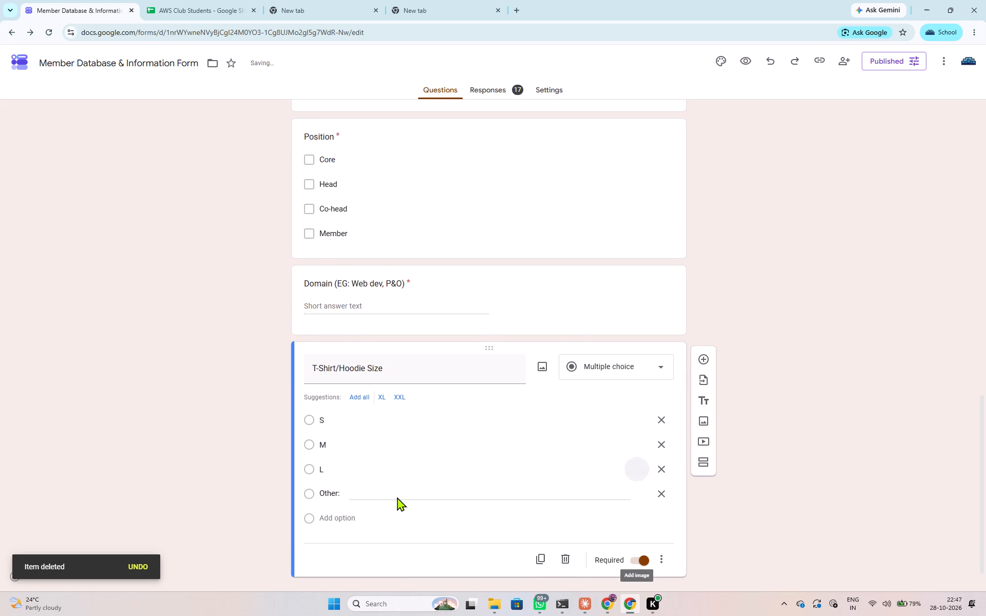
pyautogui.click(663, 487)
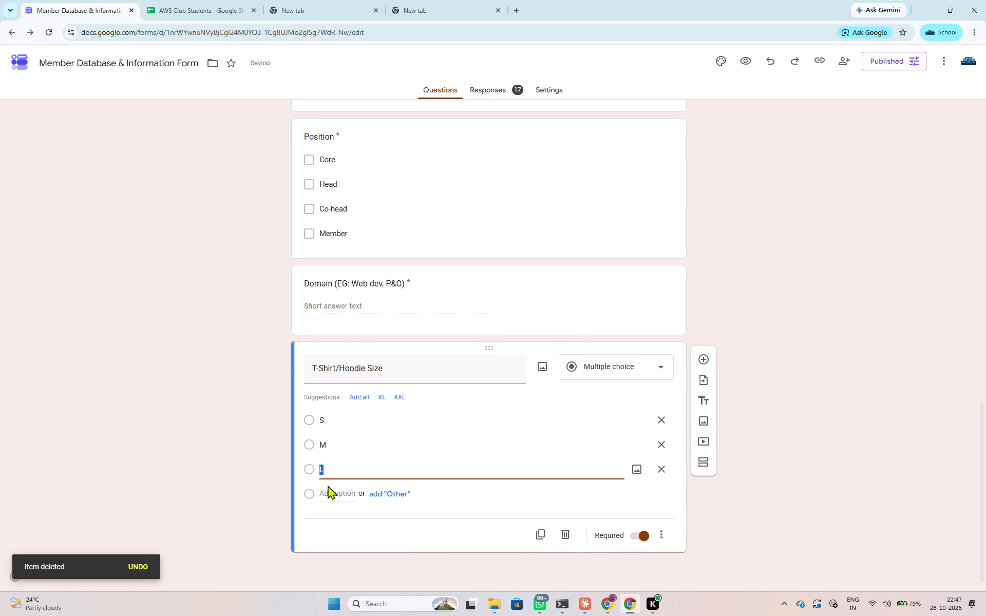
pyautogui.click(324, 488)
pyautogui.click(327, 491)
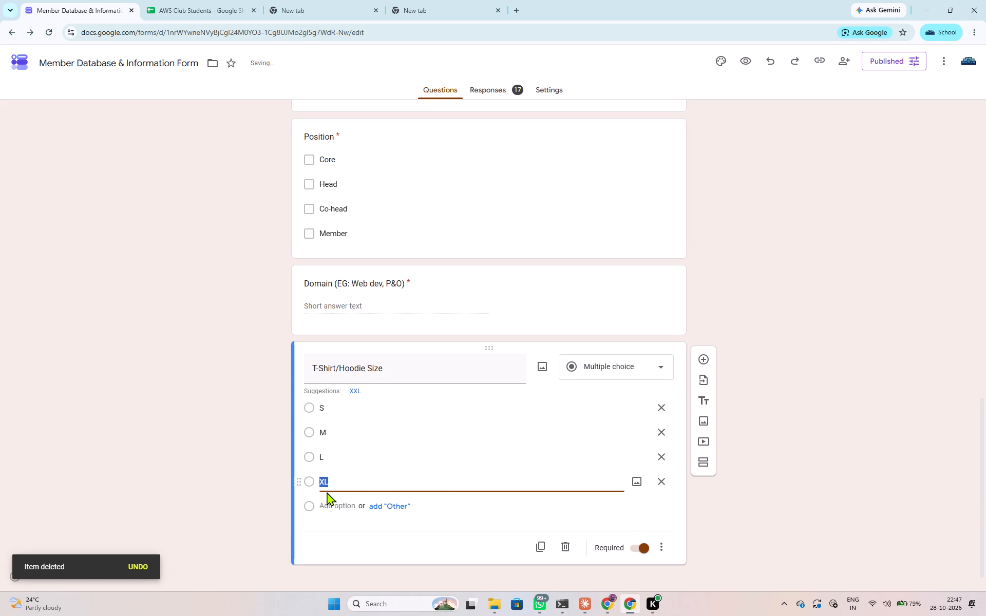
pyautogui.press('Tab')
pyautogui.click(758, 427)
# Rename the T-Shirt/Hoodie Size question as T-Shirt/Hoodie Size (US Size).
pyautogui.click(400, 363)
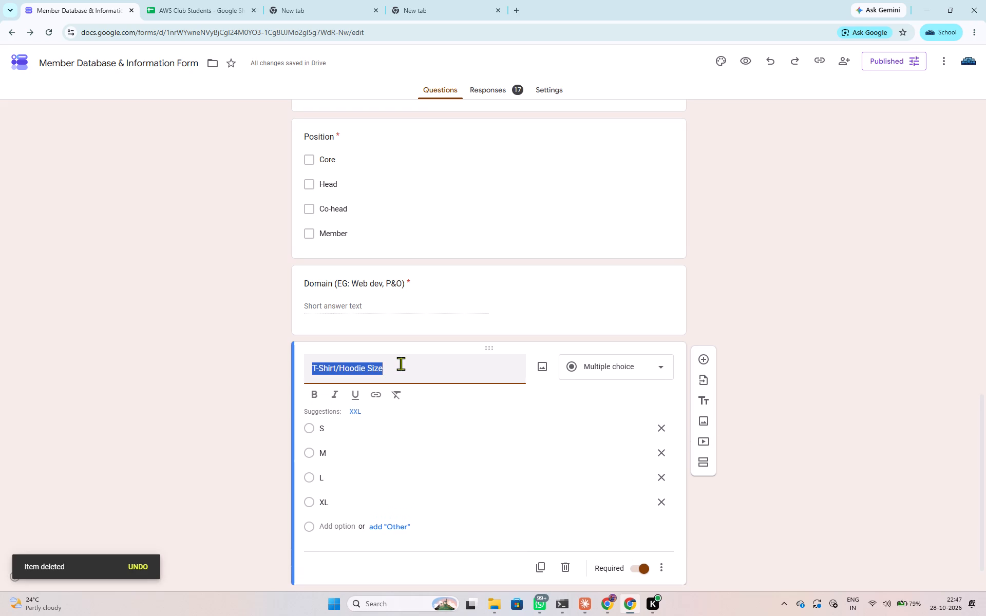
pyautogui.click(401, 363)
pyautogui.click(402, 366)
pyautogui.press('space')
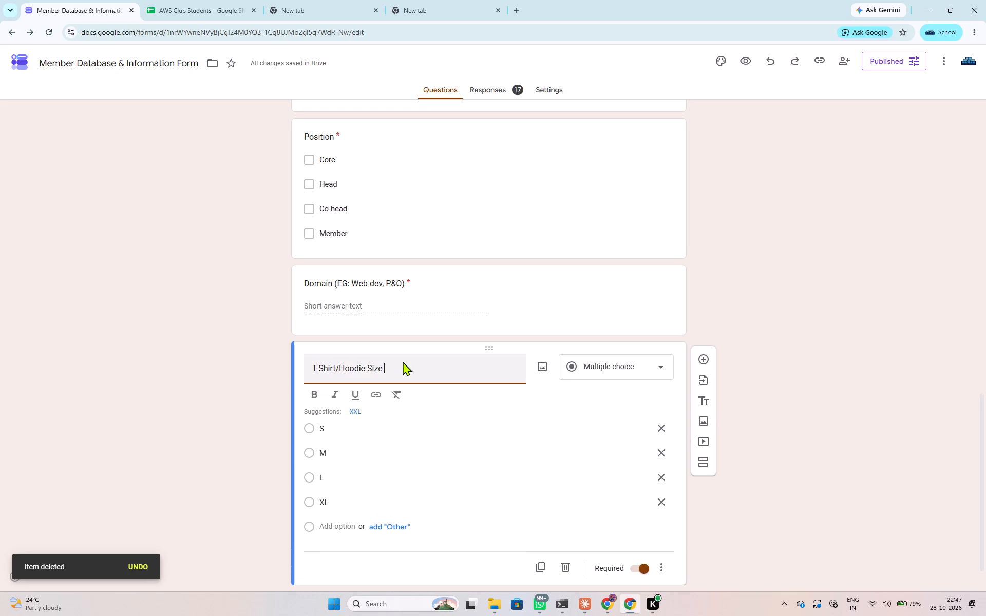
pyautogui.write('(US Size)')
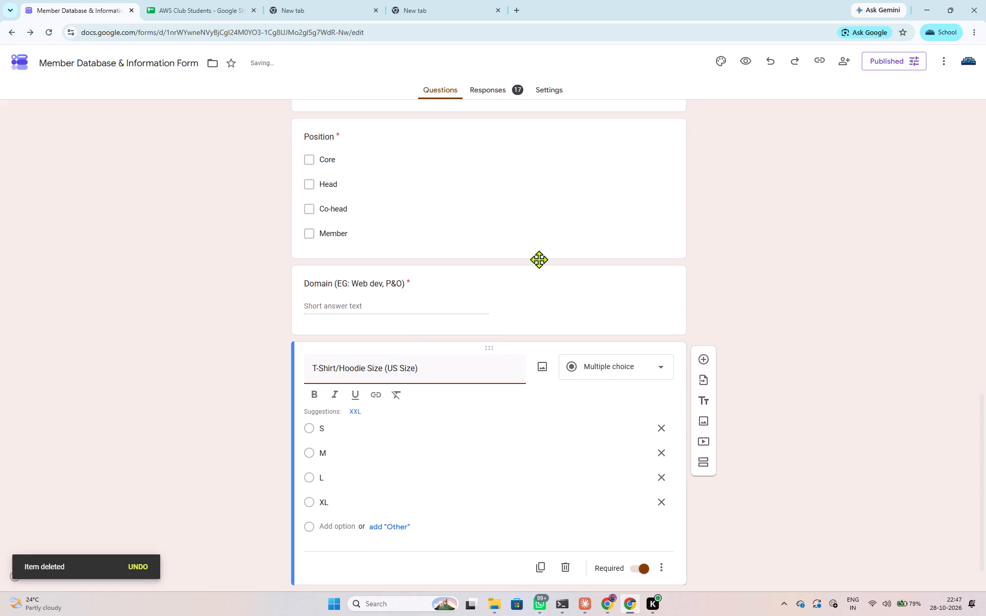
pyautogui.click(829, 180)
# Examine the response summary down to the T-Shirt/Hoodie Size (US Size) chart, including both pages of its legend.
pyautogui.click(516, 85)
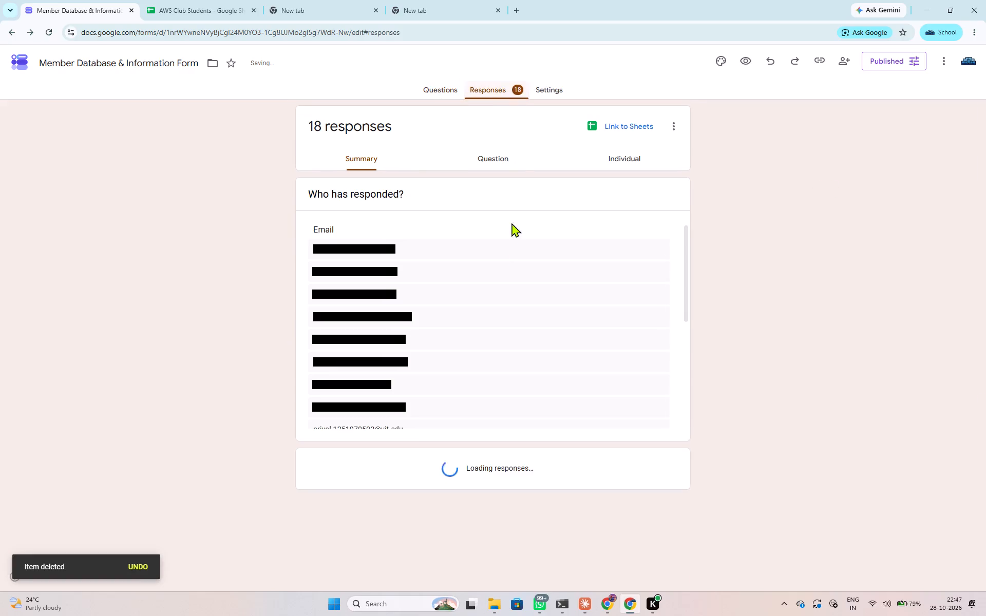
pyautogui.scroll(-12, 411, 423)
pyautogui.scroll(-14, 544, 511)
pyautogui.scroll(-6, 768, 346)
pyautogui.scroll(-18, 736, 413)
pyautogui.scroll(-13, 717, 414)
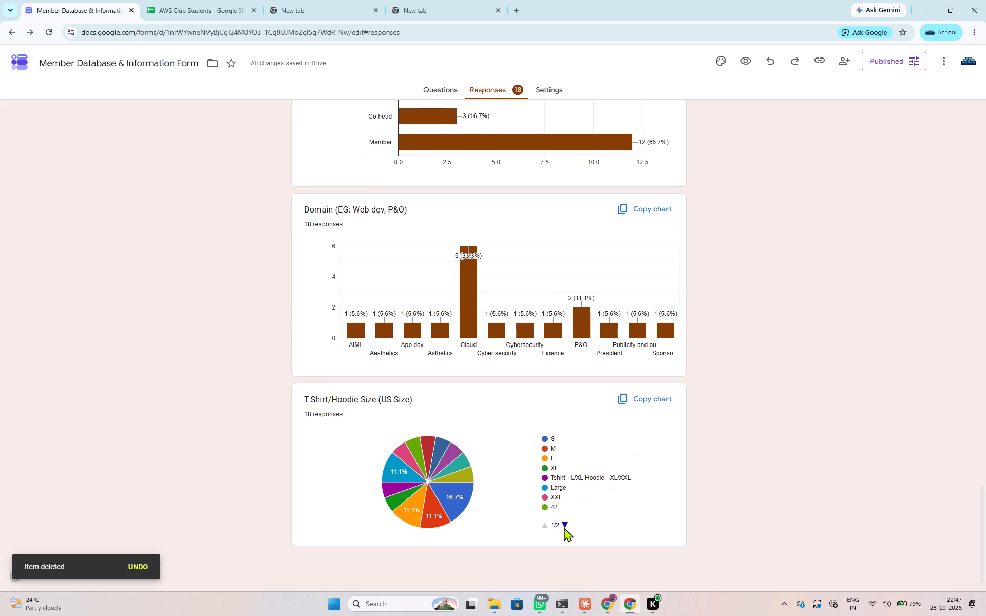
pyautogui.click(565, 527)
pyautogui.click(546, 527)
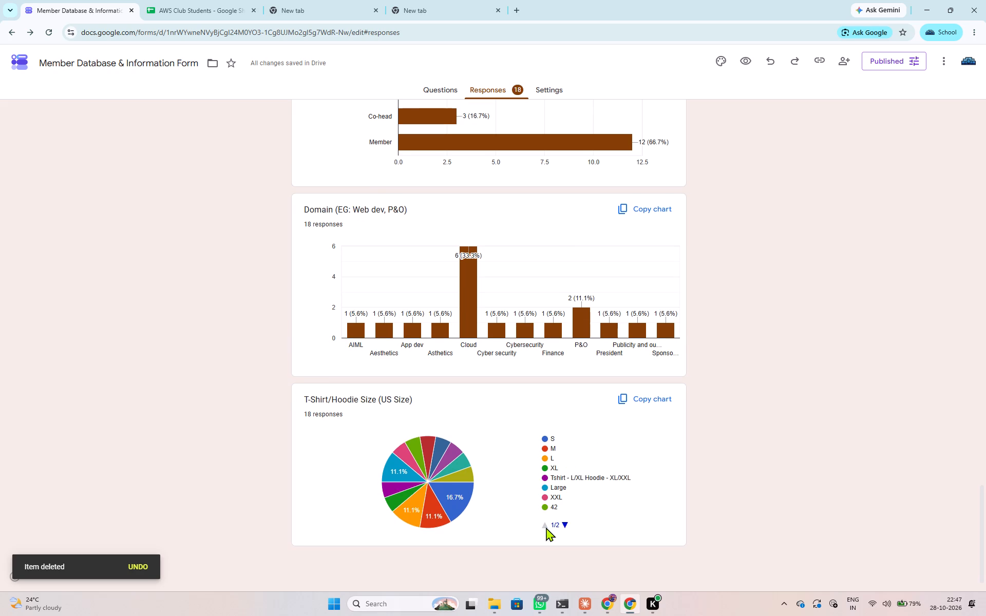
# Examine both legend pages of the T-Shirt/Hoodie Size (US Size) chart, and the form's questions down to that size question.
pyautogui.click(546, 527)
pyautogui.click(564, 525)
pyautogui.click(547, 525)
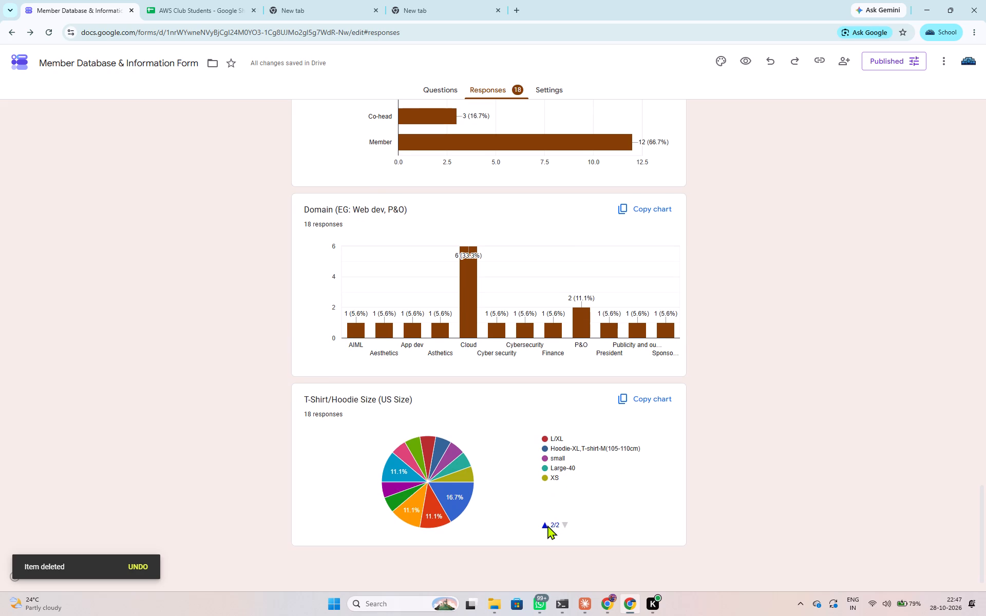
pyautogui.click(427, 85)
pyautogui.scroll(-11, 521, 383)
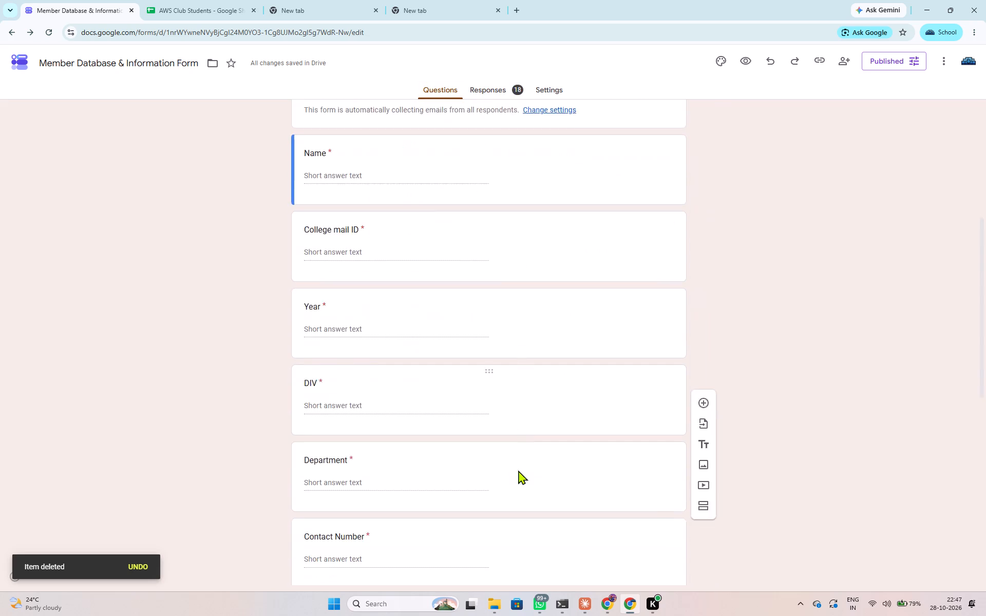
pyautogui.scroll(-18, 518, 470)
pyautogui.click(802, 295)
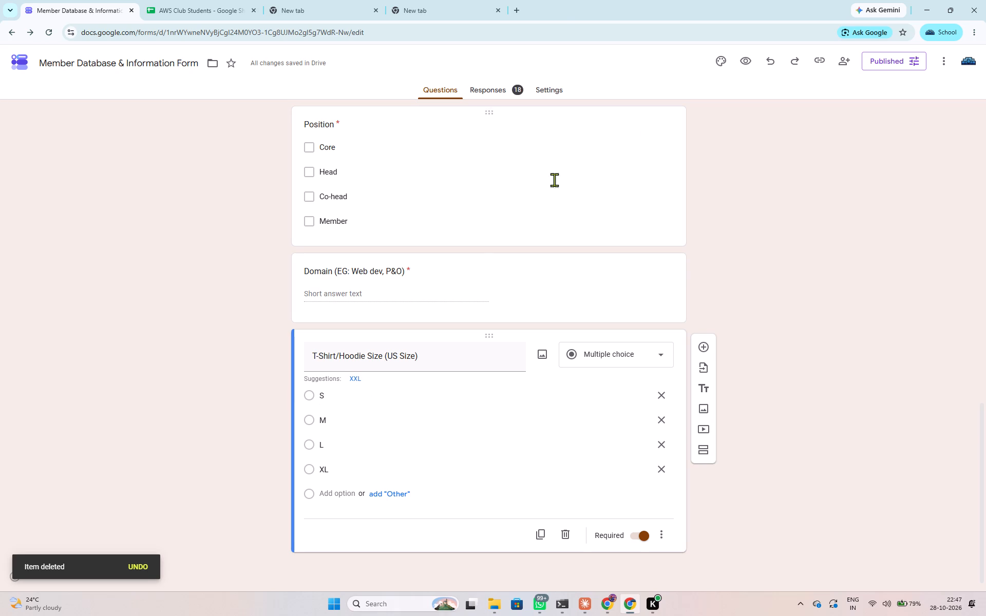
# Close the AWS Club Students spreadsheet, both empty tabs and the Member Database & Information Form in the School profile.
pyautogui.click(188, 10)
pyautogui.click(257, 11)
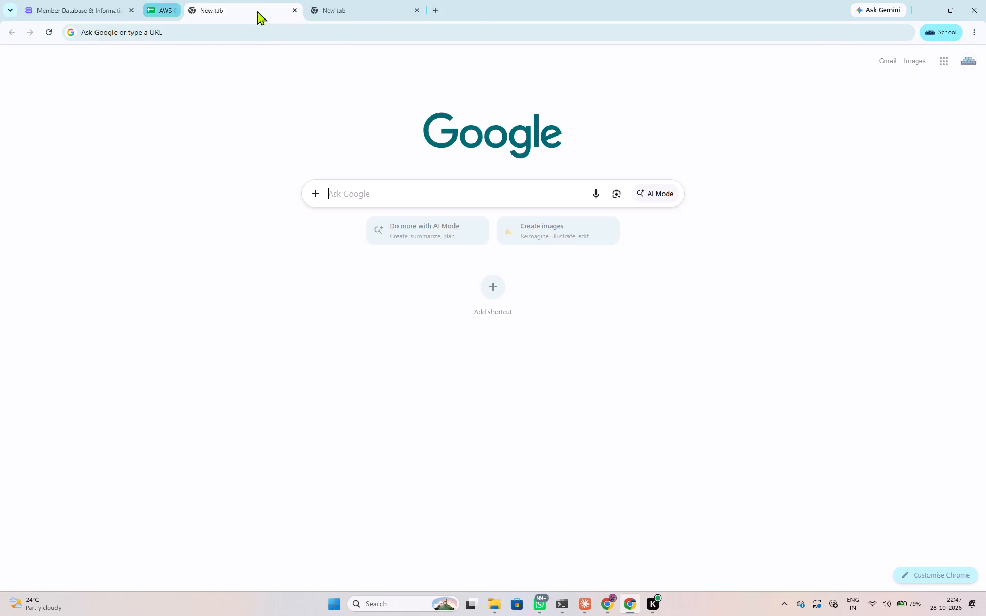
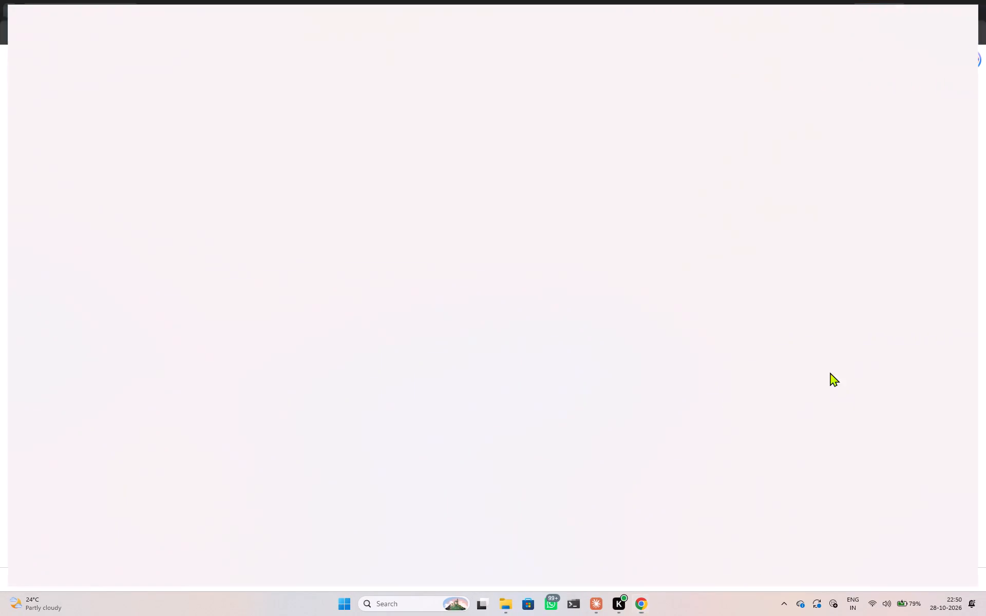
pyautogui.click(363, 193)
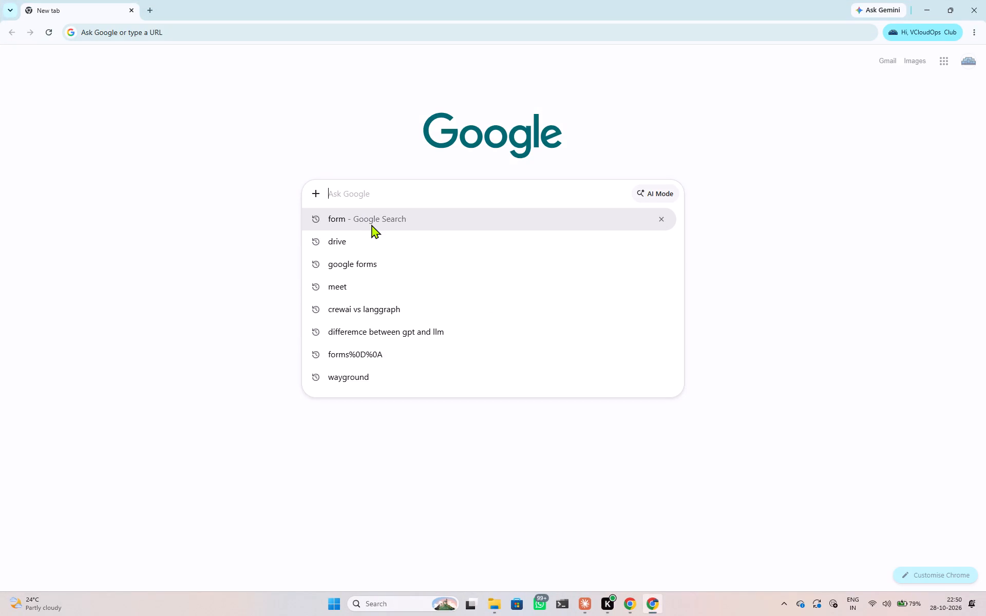
pyautogui.click(371, 224)
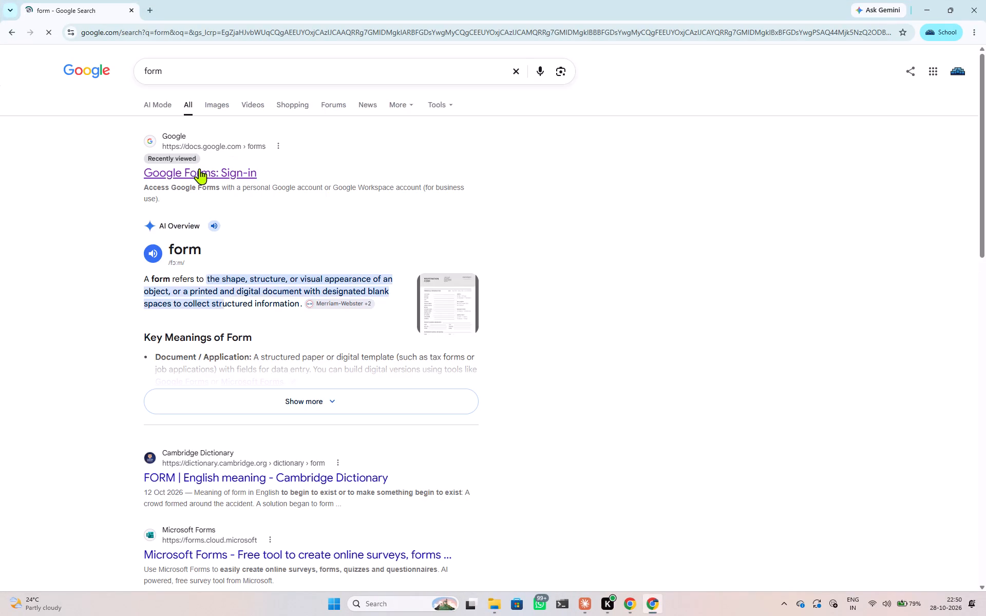
pyautogui.click(199, 168)
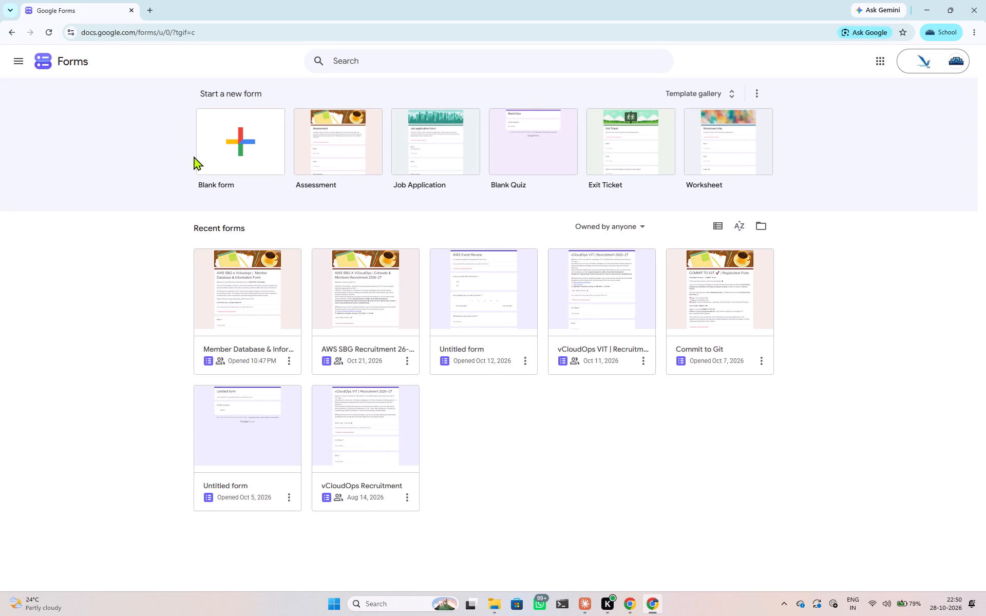
pyautogui.click(249, 282)
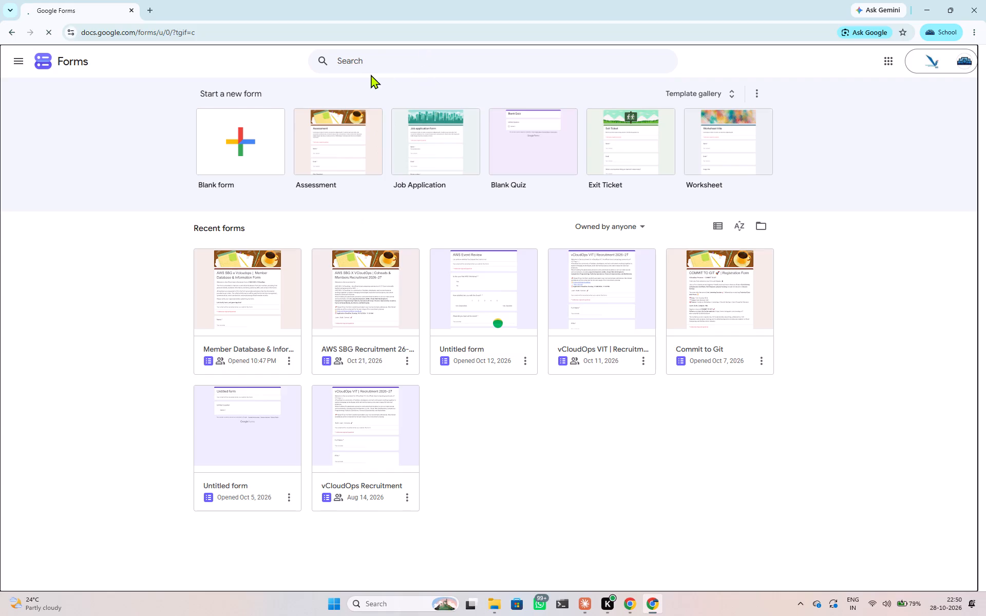
# Examine the form's response summary down to the T-Shirt/Hoodie Size (US Size) chart.
pyautogui.click(499, 91)
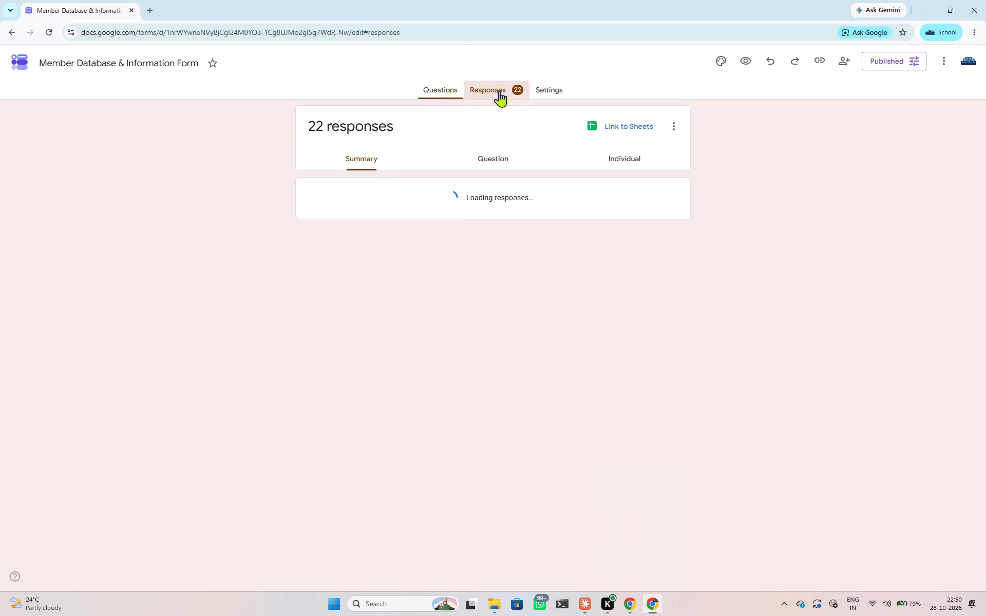
pyautogui.scroll(-8, 442, 242)
pyautogui.scroll(-15, 750, 328)
pyautogui.scroll(-6, 670, 298)
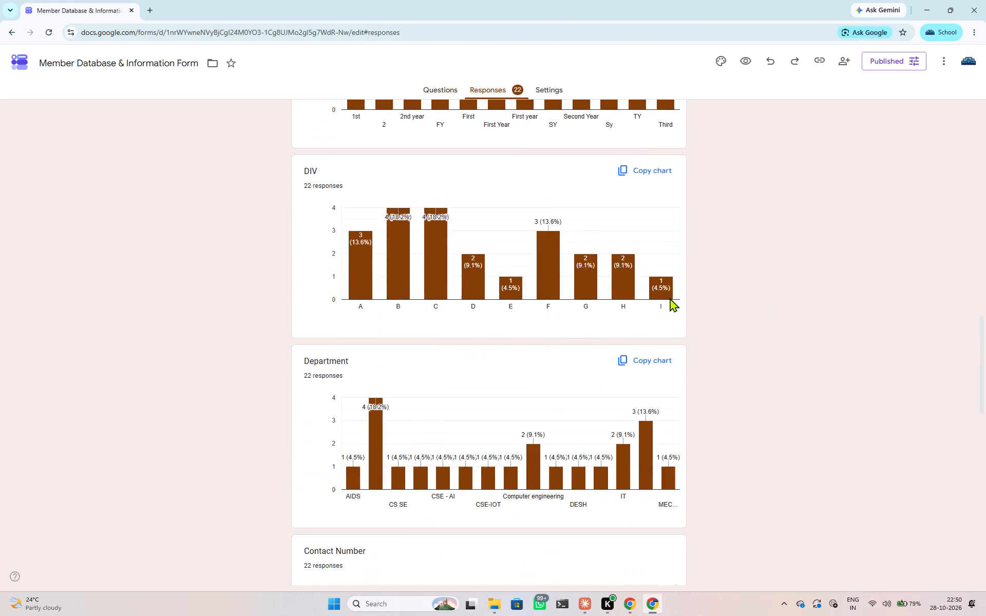
pyautogui.scroll(-15, 670, 292)
pyautogui.scroll(-8, 675, 289)
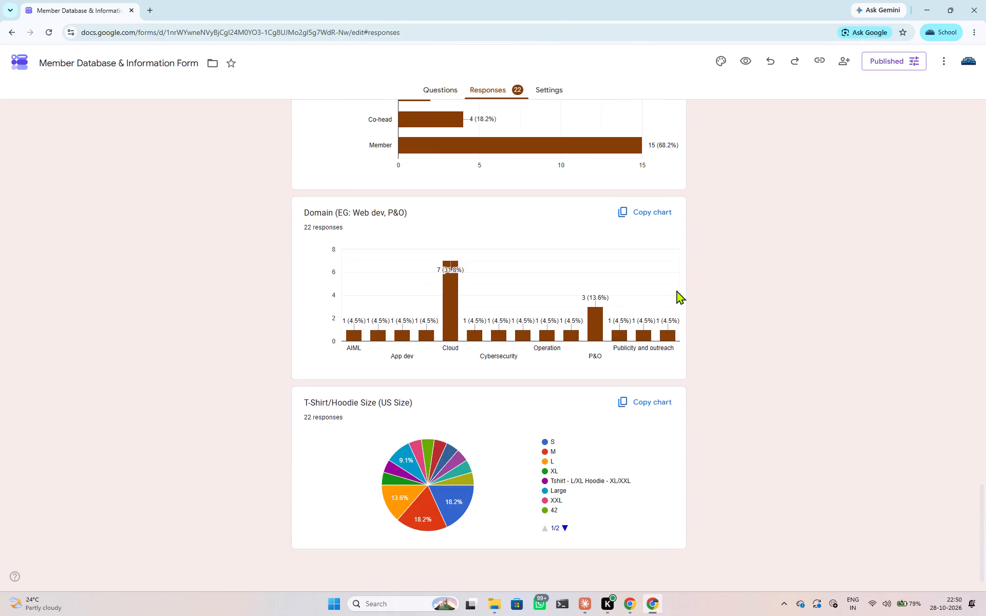
pyautogui.scroll(-5, 676, 290)
# Recheck the Contact Number list and the Year answers in the response summary.
pyautogui.scroll(9, 676, 290)
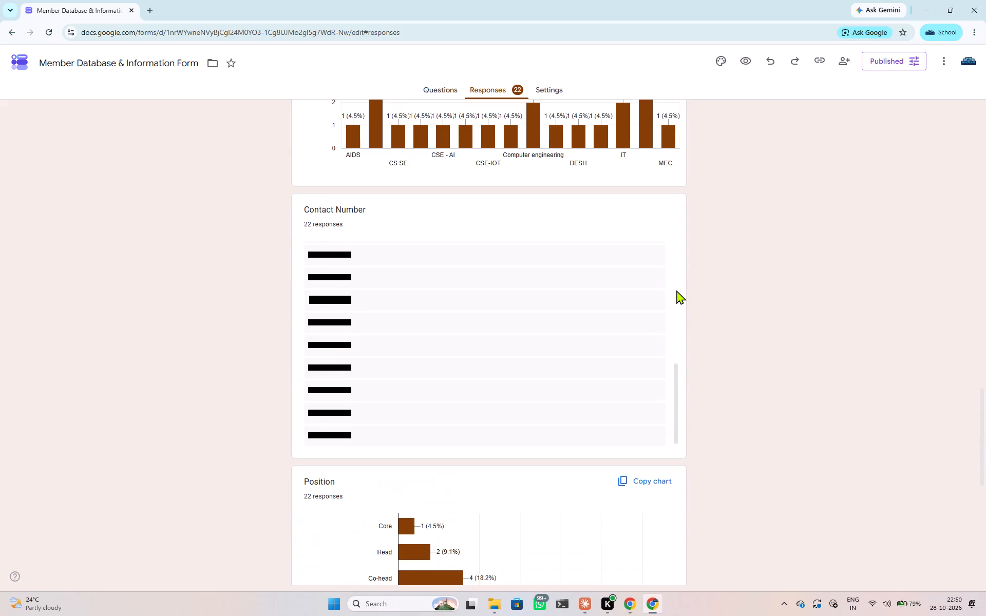
pyautogui.scroll(-2, 676, 290)
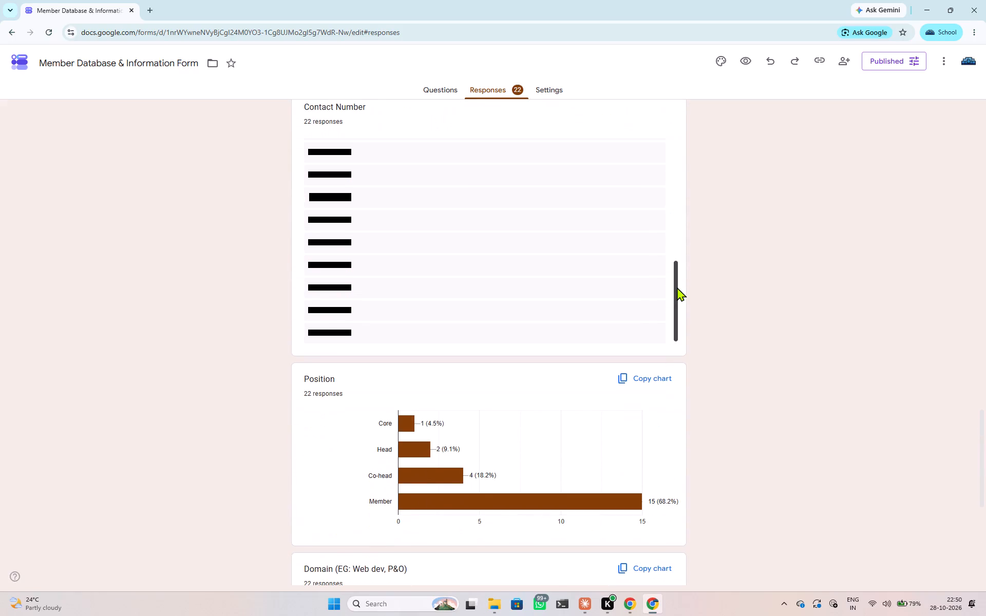
pyautogui.scroll(9, 677, 287)
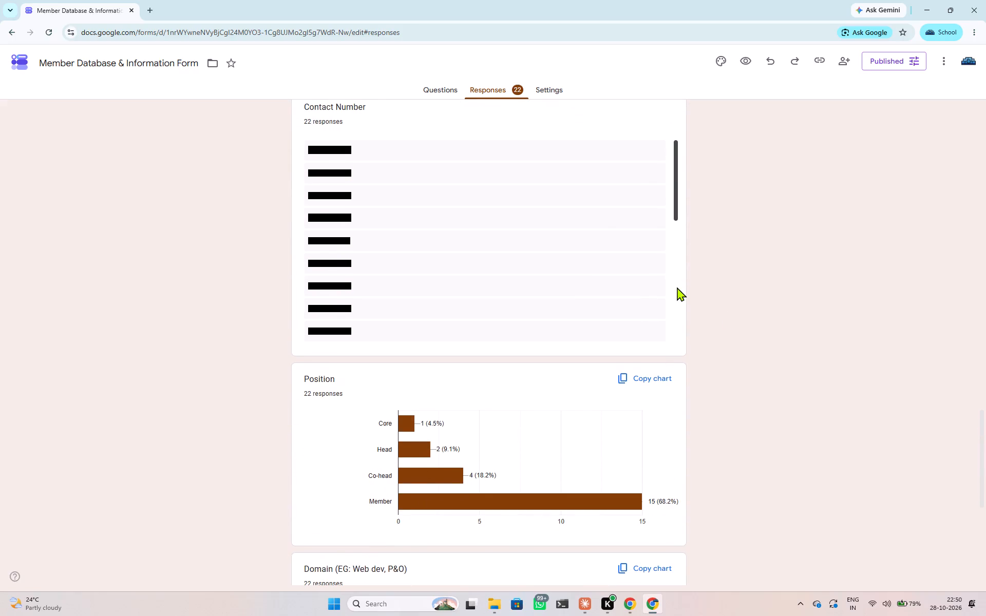
pyautogui.scroll(8, 677, 287)
pyautogui.scroll(10, 748, 319)
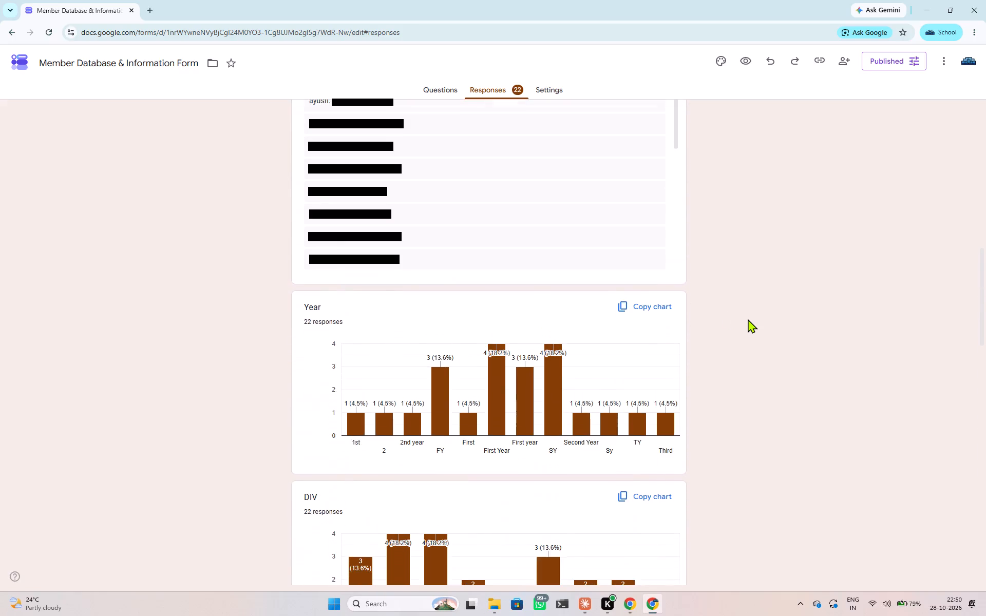
pyautogui.scroll(-2, 748, 319)
pyautogui.scroll(3, 748, 319)
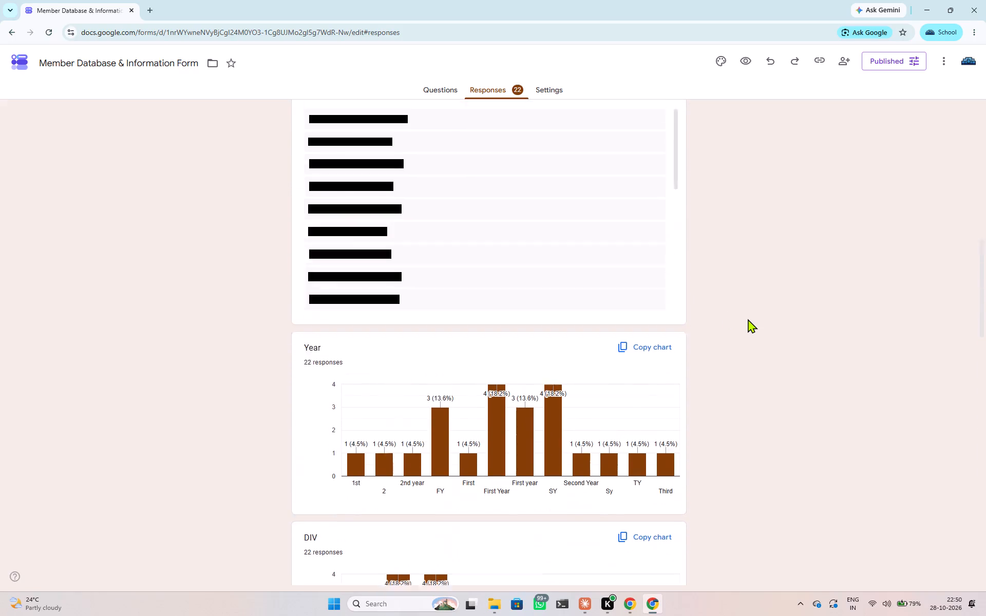
pyautogui.scroll(-20, 748, 319)
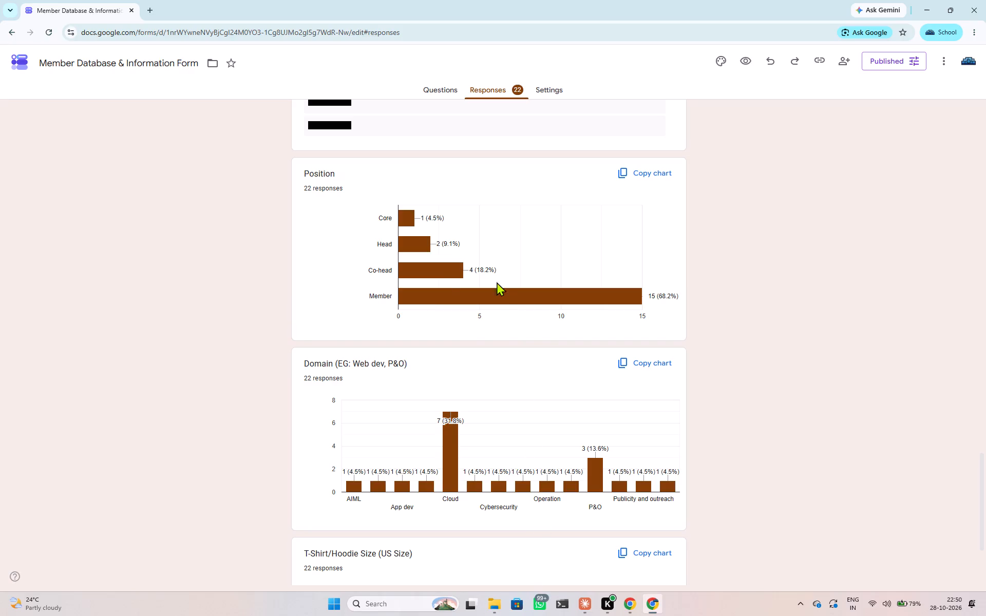
# Inspect the Head and Co-head bars of the Position chart, and review the Domain and T-Shirt/Hoodie Size charts.
pyautogui.click(422, 246)
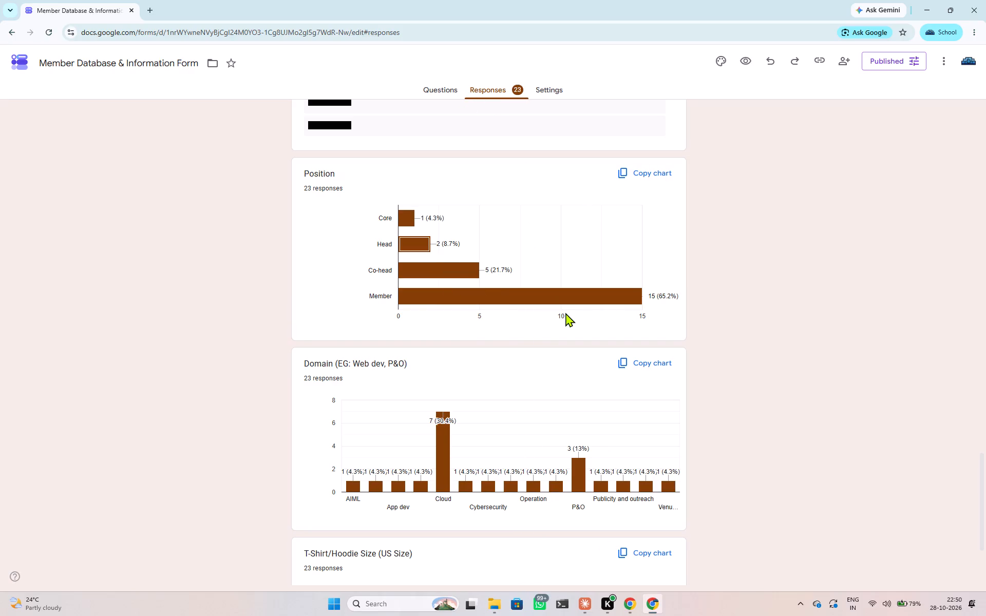
pyautogui.moveTo(439, 270); pyautogui.dragTo(442, 279)
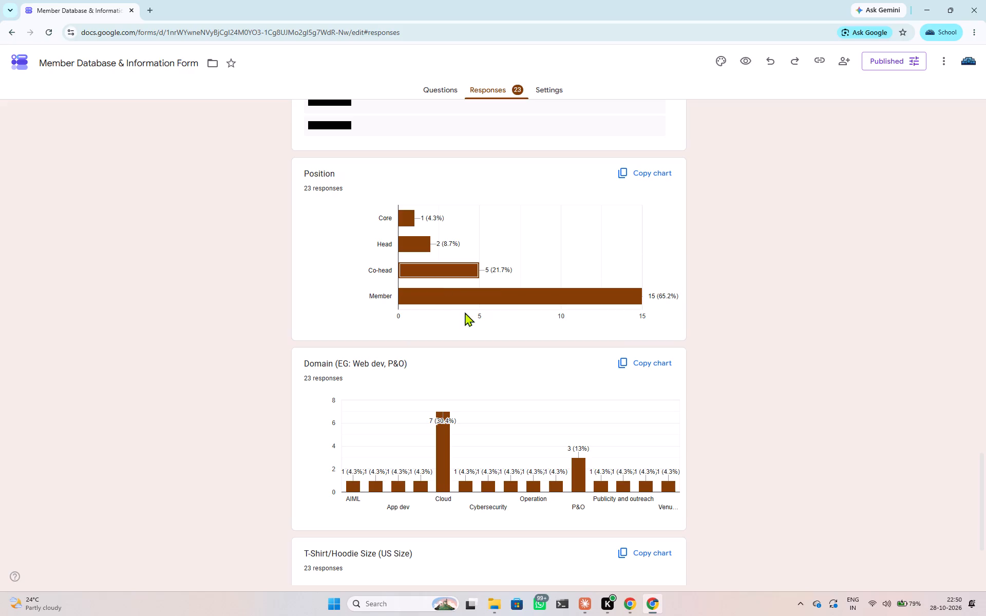
pyautogui.click(855, 391)
pyautogui.scroll(-3, 525, 427)
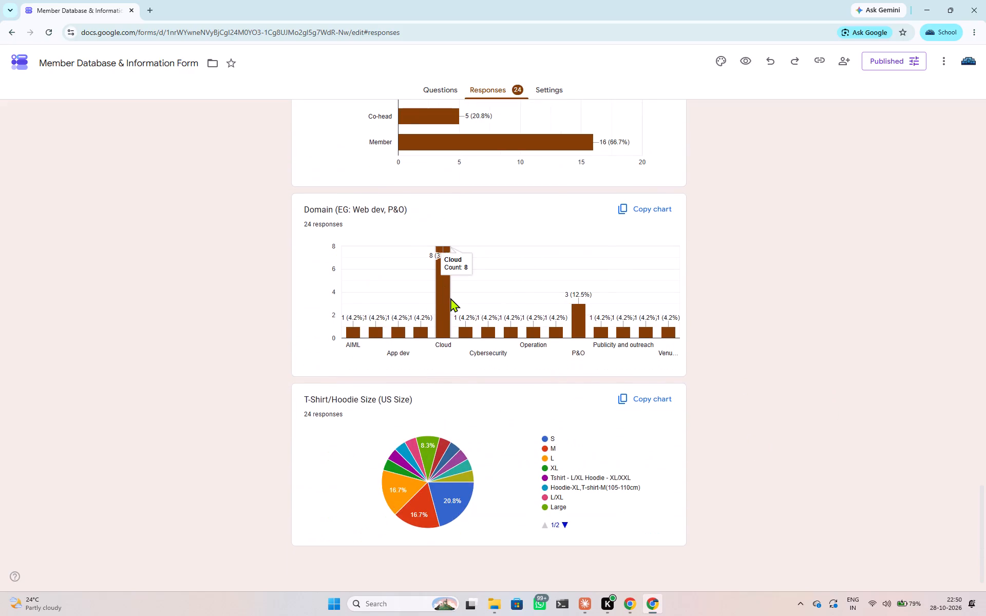
pyautogui.scroll(-6, 498, 295)
pyautogui.scroll(7, 535, 359)
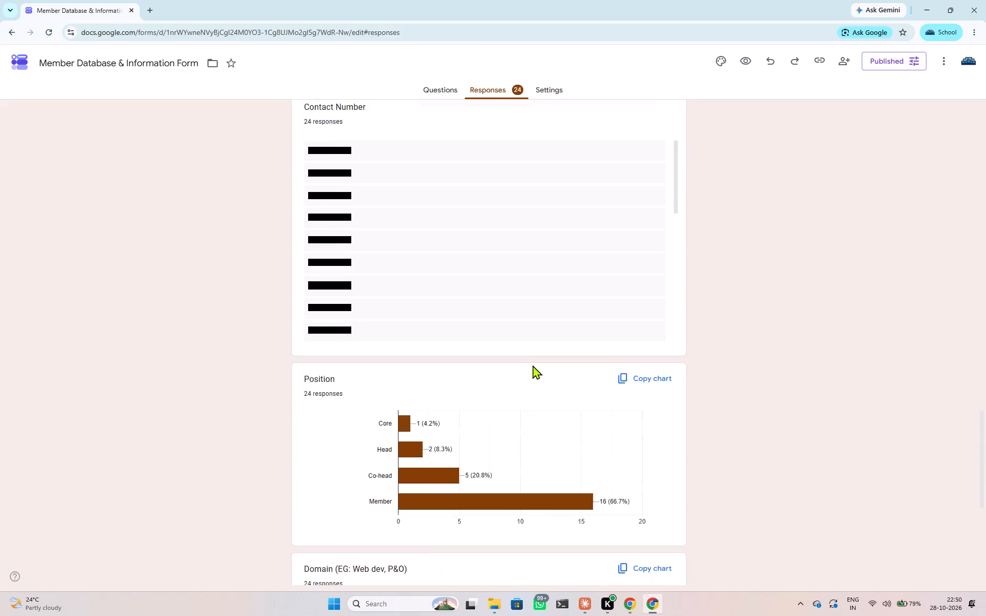
pyautogui.scroll(15, 533, 365)
pyautogui.scroll(20, 531, 367)
pyautogui.scroll(2, 531, 367)
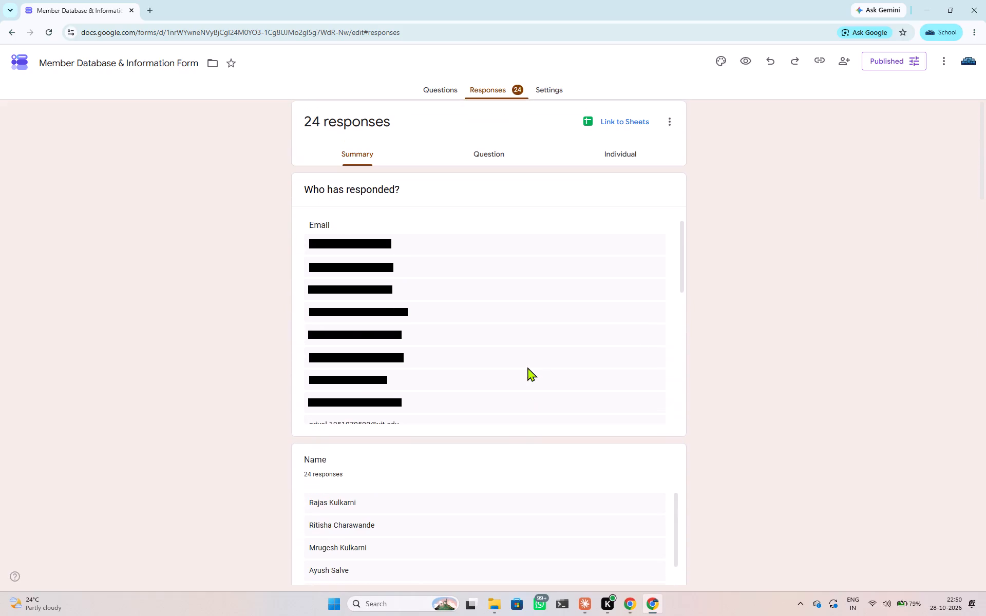
pyautogui.scroll(4, 527, 367)
# Return to the form's questions and close the form, leaving only a new blank tab.
pyautogui.click(445, 89)
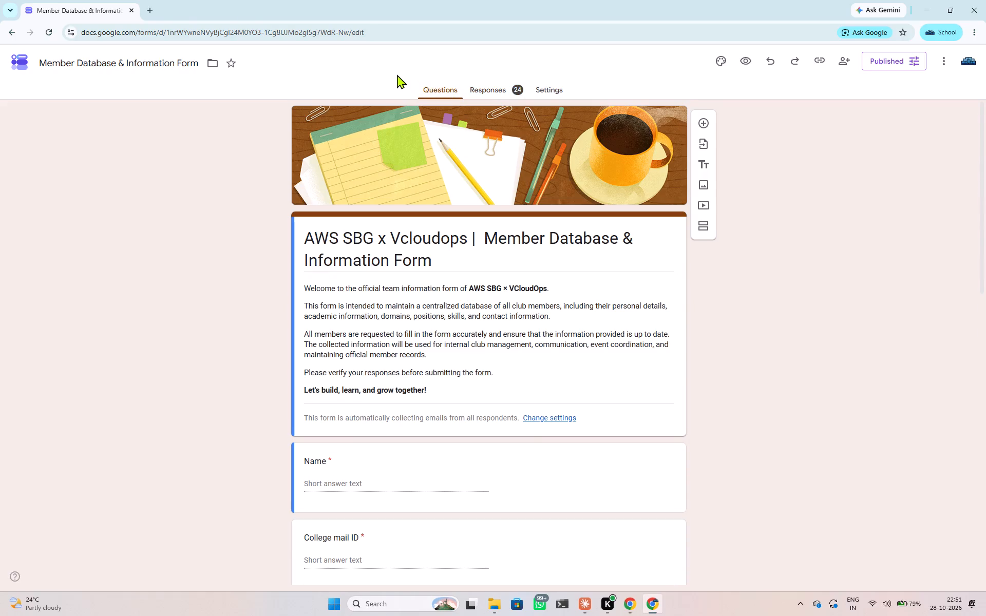
pyautogui.click(152, 7)
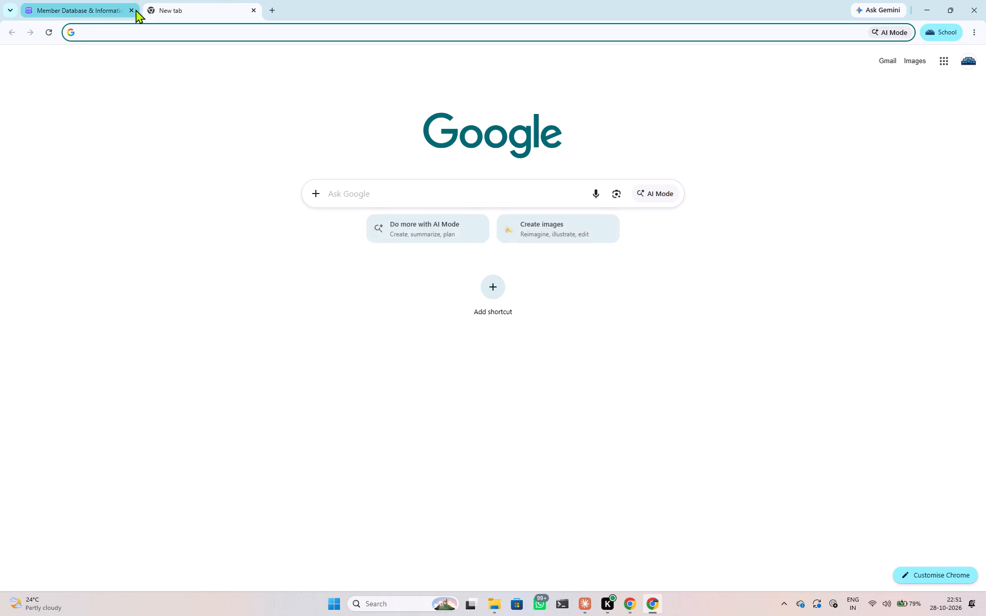
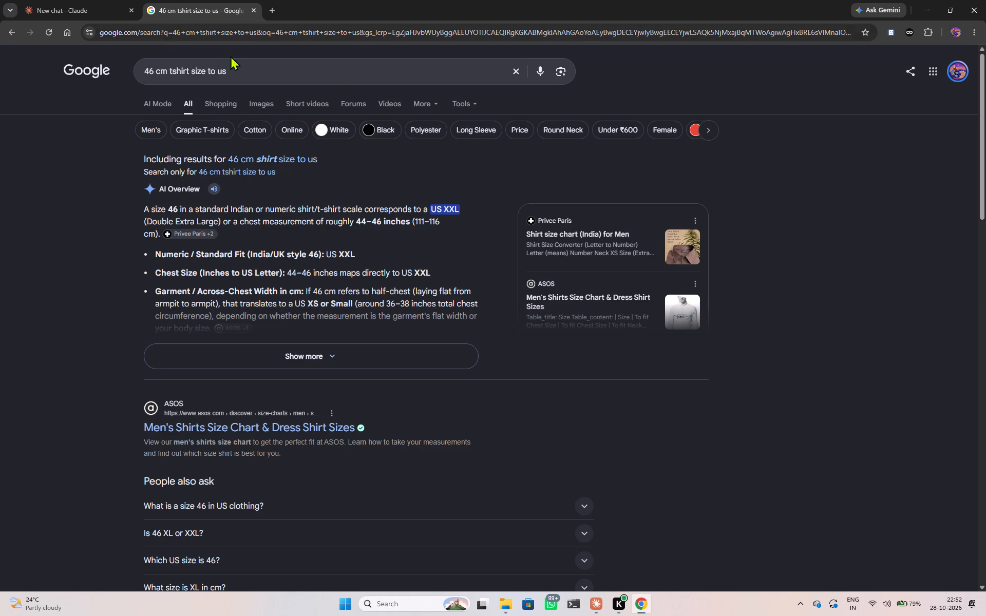
# Switch to the suggested search 46 cm shirt size to us and examine the ASOS men's shirts size chart.
pyautogui.click(311, 162)
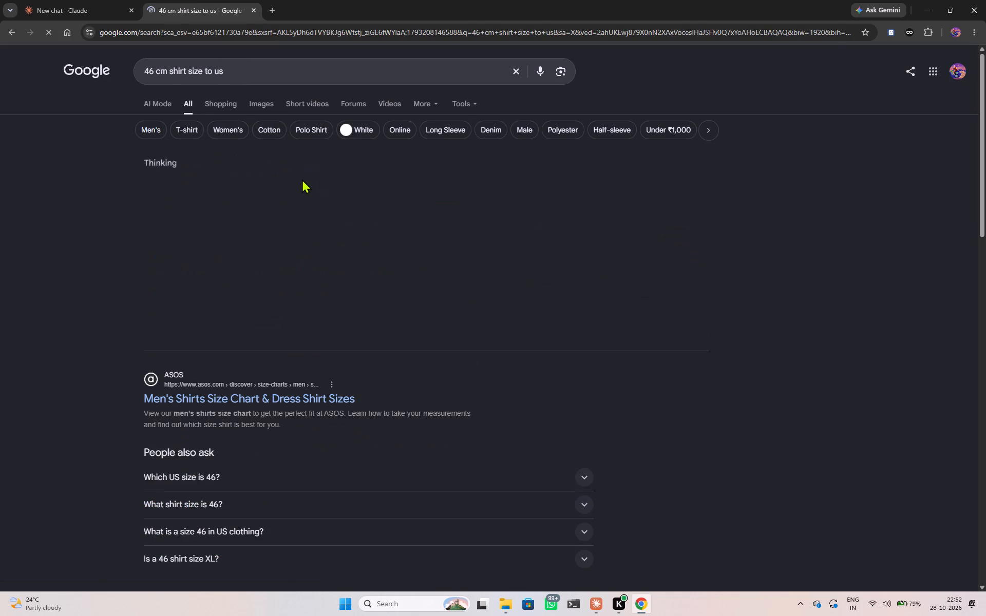
pyautogui.scroll(-1, 303, 339)
pyautogui.click(287, 340)
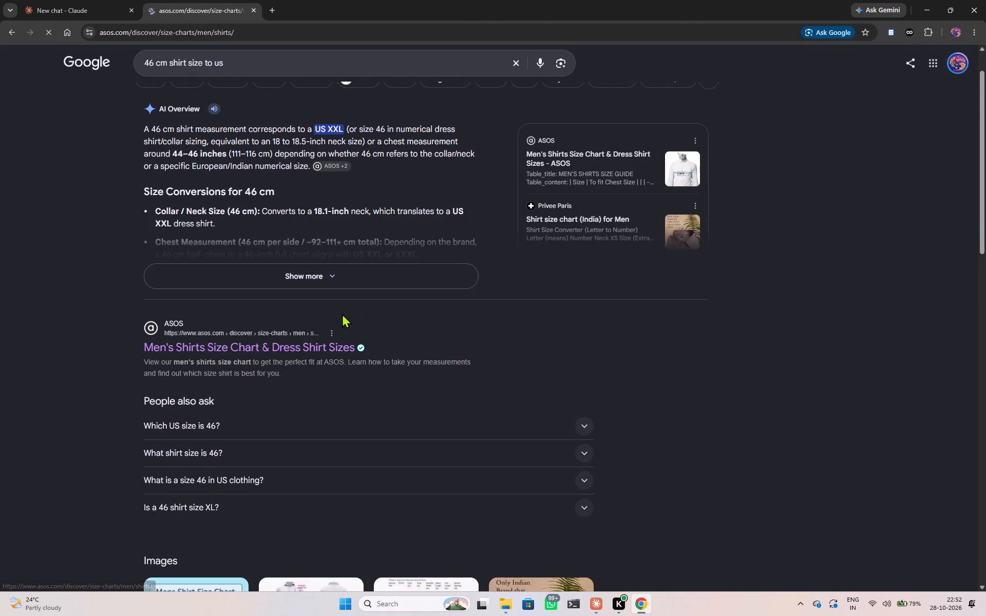
pyautogui.scroll(-3, 398, 372)
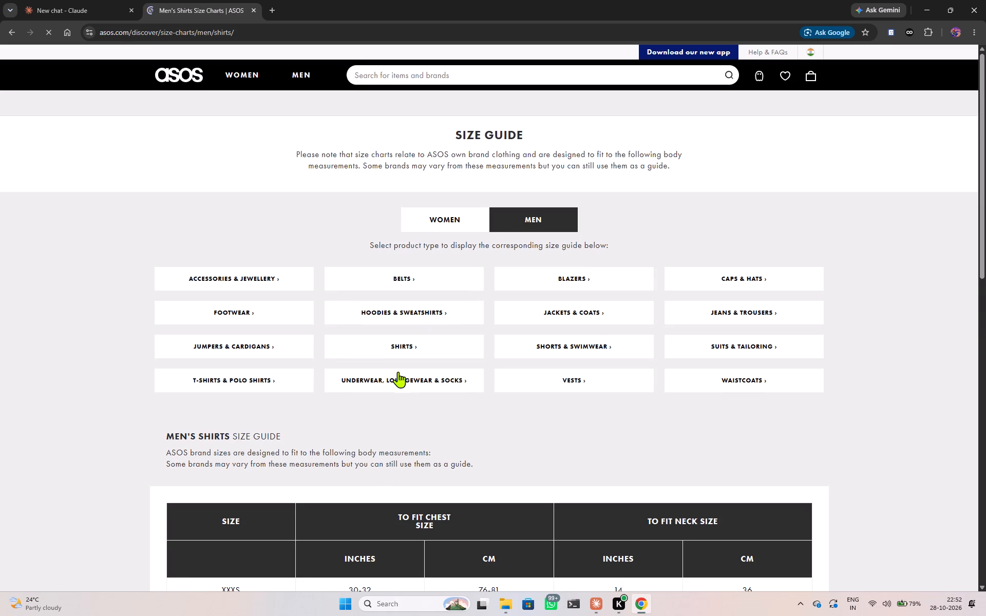
pyautogui.scroll(-2, 398, 372)
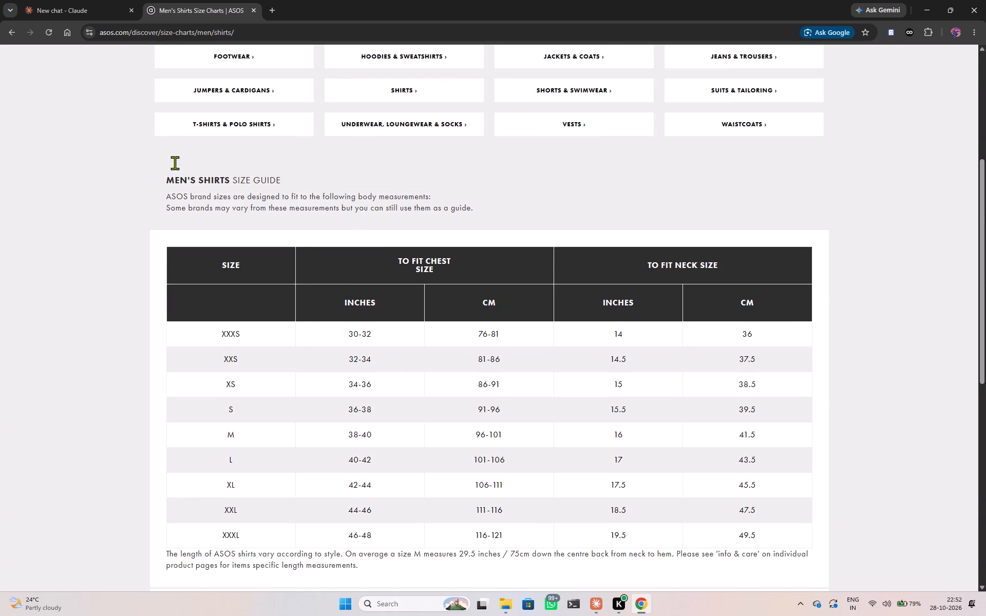
# Return to Google, search images for US size chart, and preview the Men's Shirt Size Chart US picture from Pinterest.
pyautogui.click(15, 33)
pyautogui.moveTo(268, 61); pyautogui.dragTo(0, 79)
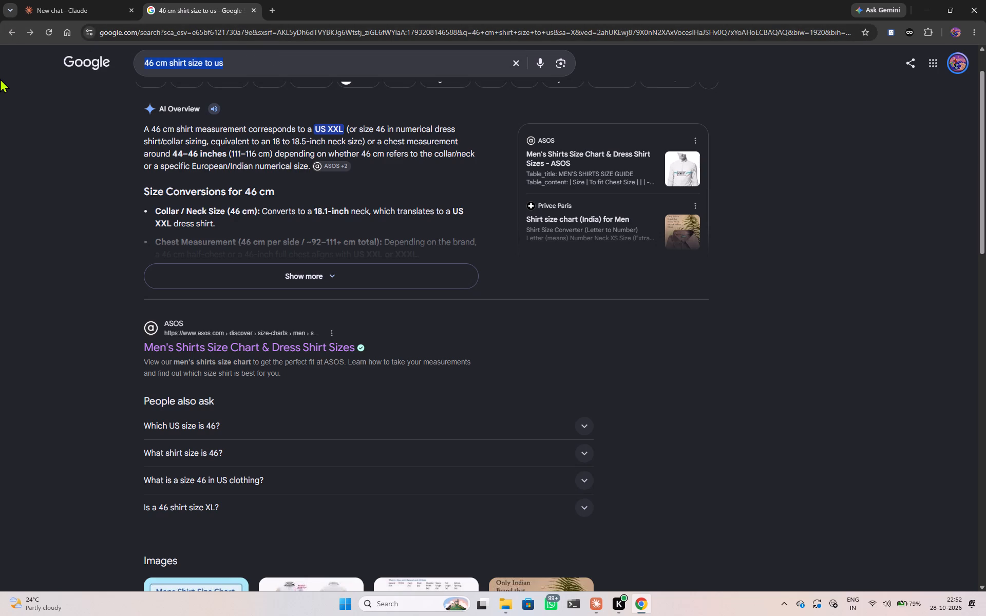
pyautogui.press('BackSpace')
pyautogui.write('US')
pyautogui.press('space')
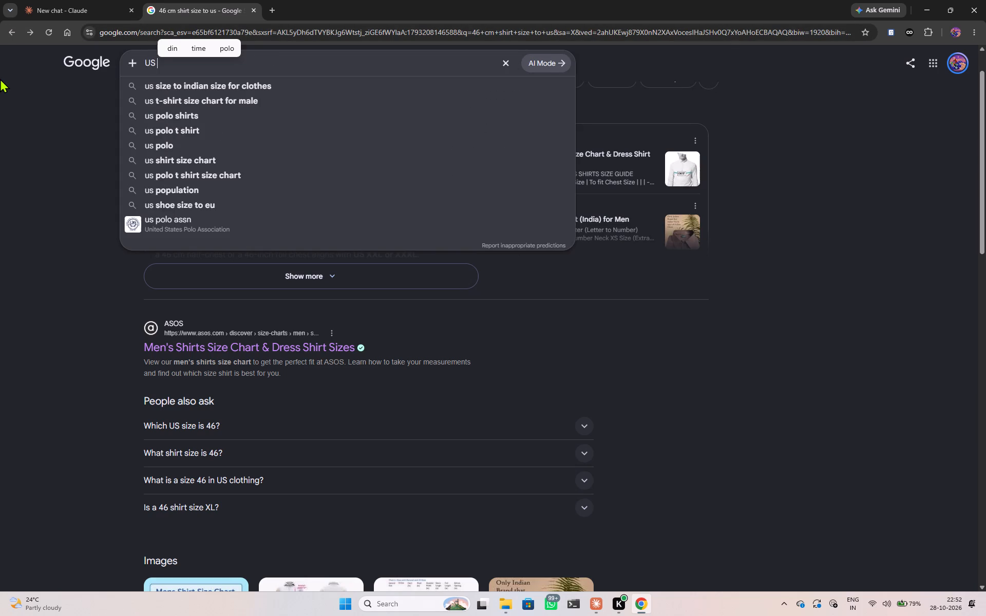
pyautogui.write('size chart')
pyautogui.press('Return')
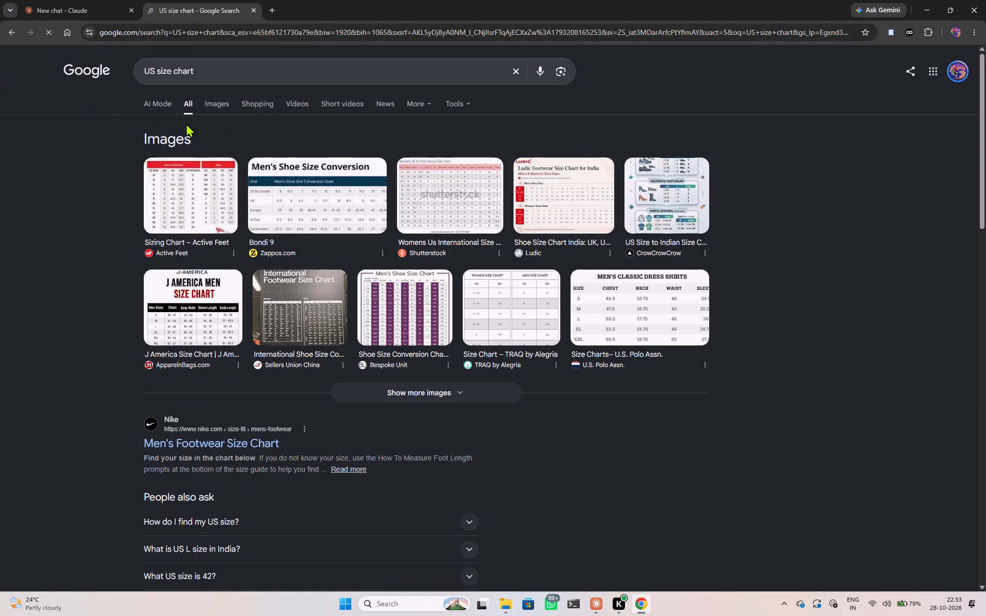
pyautogui.click(216, 93)
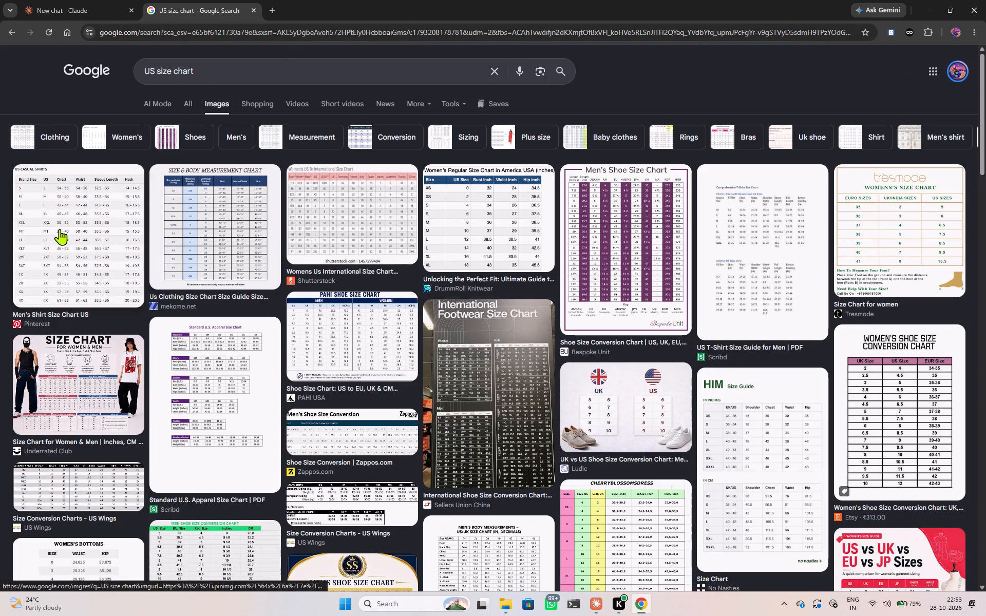
pyautogui.click(102, 230)
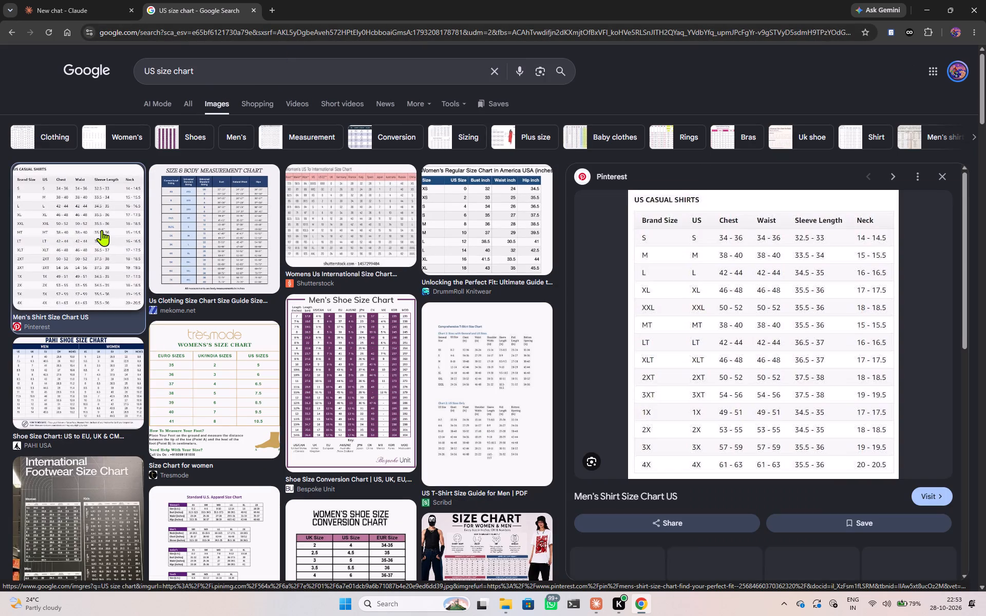